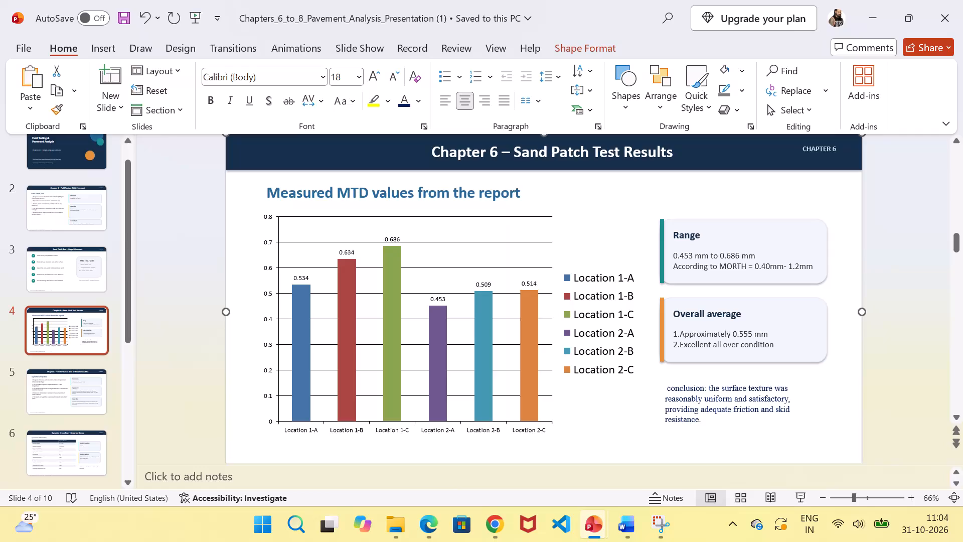
# Capture a screen snip of the MTD bar chart with its legend, Range and Overall average boxes and conclusion text.
pyautogui.press('shift+super+s')
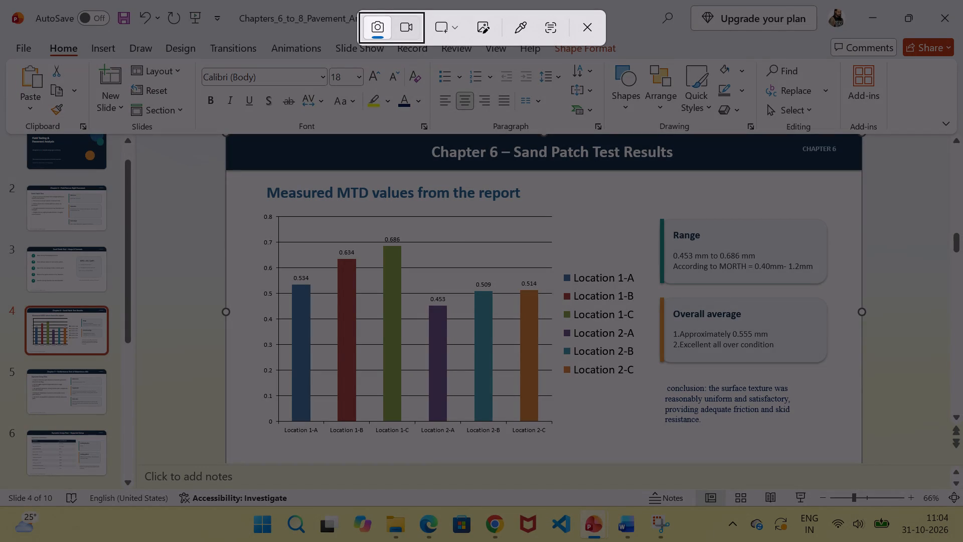
pyautogui.moveTo(237, 204); pyautogui.dragTo(450, 354)
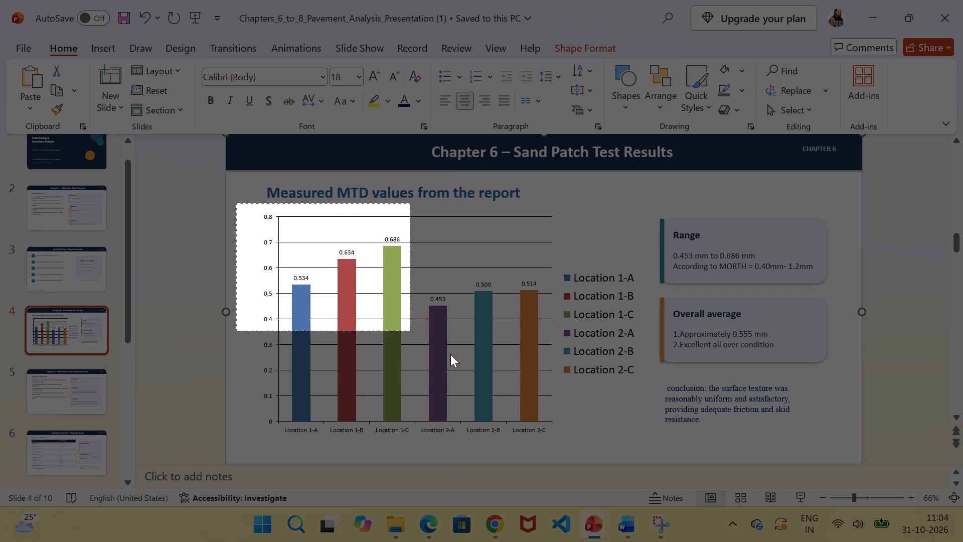
pyautogui.moveTo(450, 354); pyautogui.dragTo(885, 461)
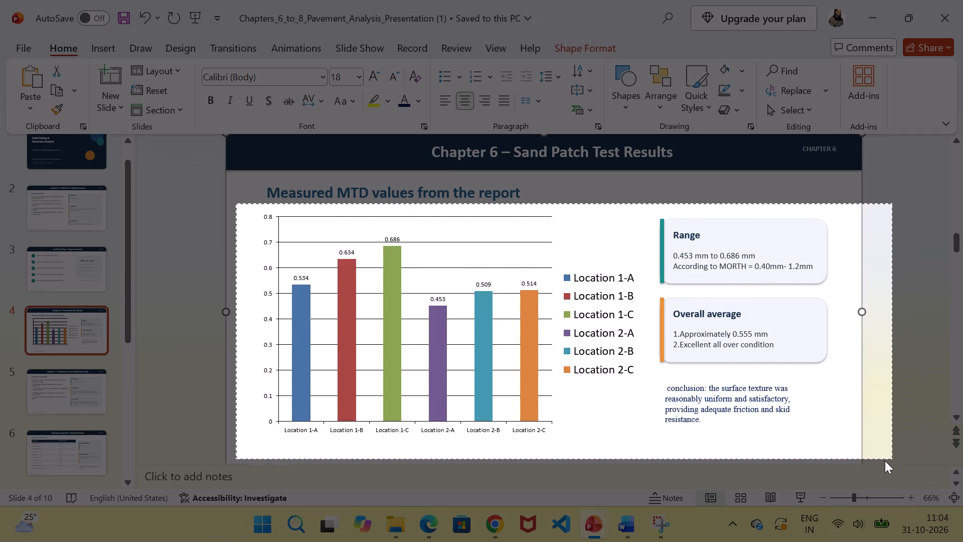
pyautogui.moveTo(885, 461); pyautogui.dragTo(848, 471)
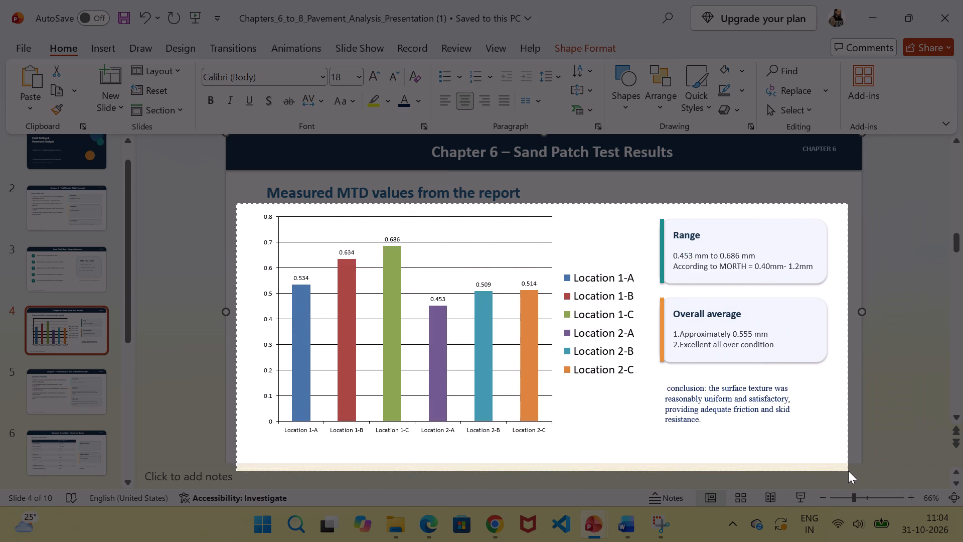
pyautogui.moveTo(848, 471); pyautogui.dragTo(848, 451)
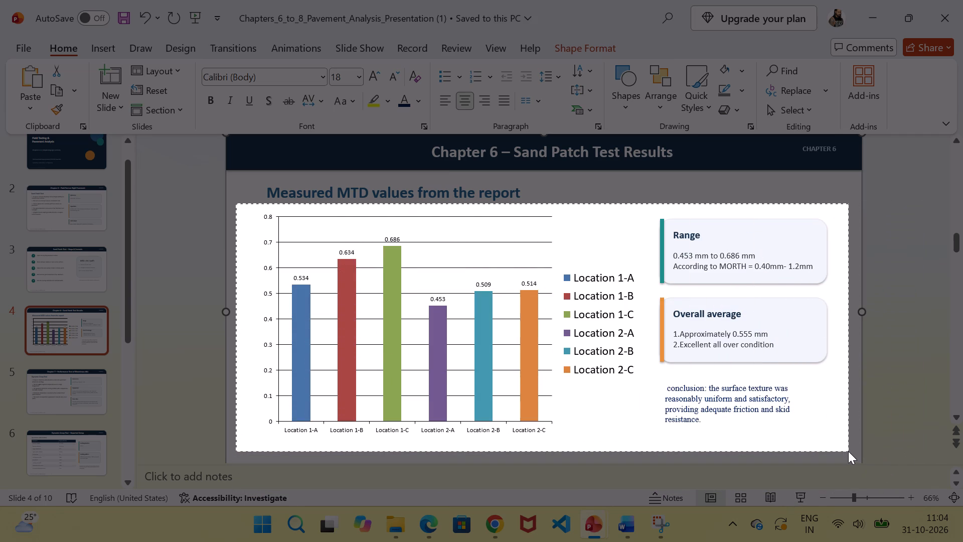
pyautogui.moveTo(848, 451); pyautogui.dragTo(848, 454)
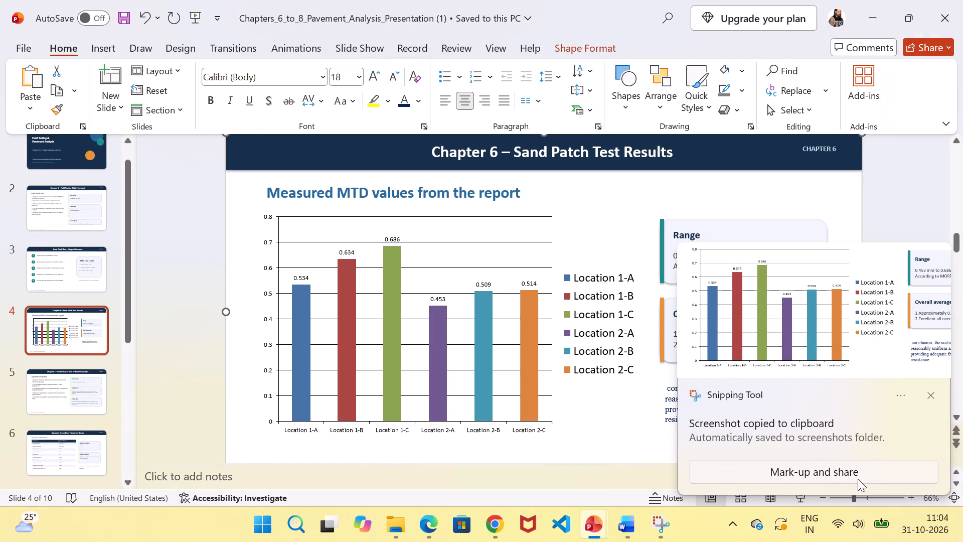
# Switch to the final presentation and replace the old chart picture on the Sand Patch Test Results slide with the new snip.
pyautogui.click(858, 479)
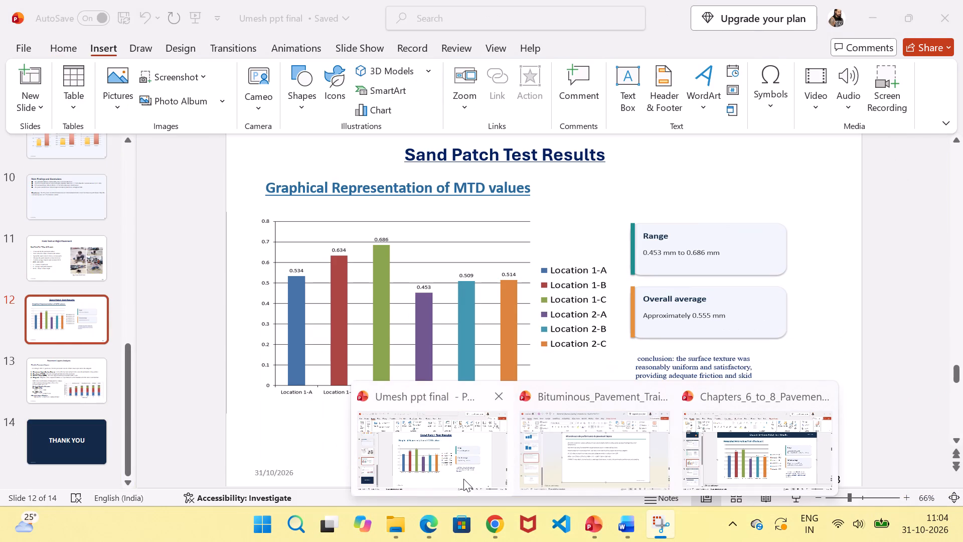
pyautogui.click(463, 479)
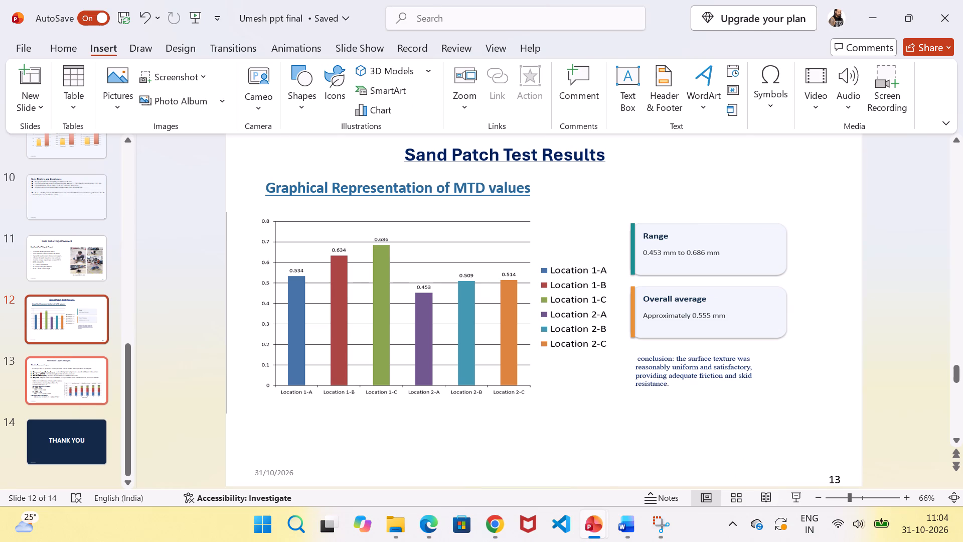
pyautogui.click(275, 238)
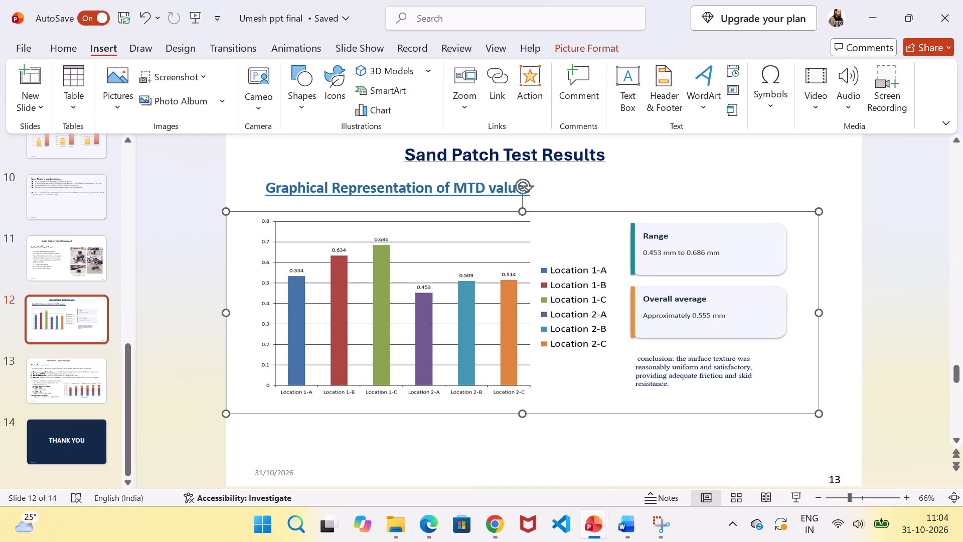
pyautogui.press('Delete')
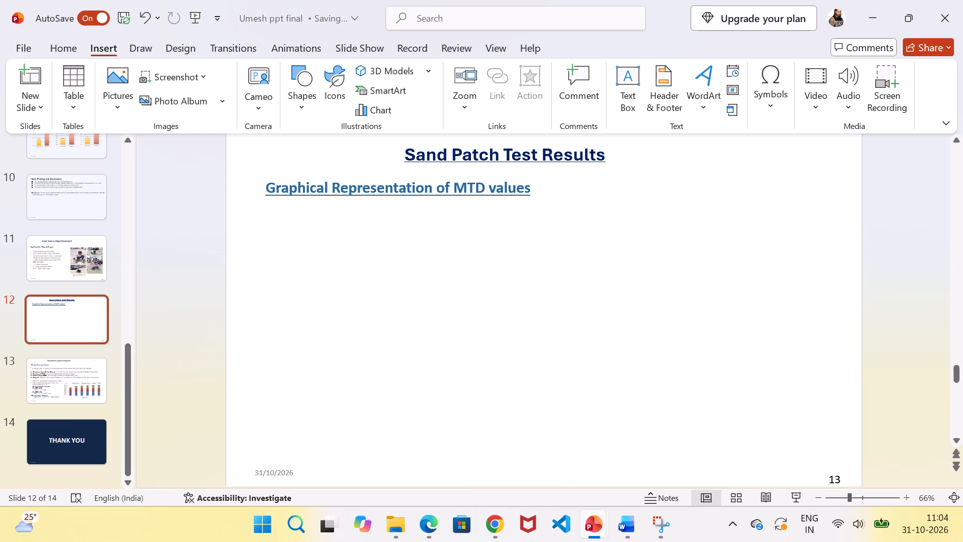
pyautogui.click(295, 263)
pyautogui.hotkey('ctrl', 'v')
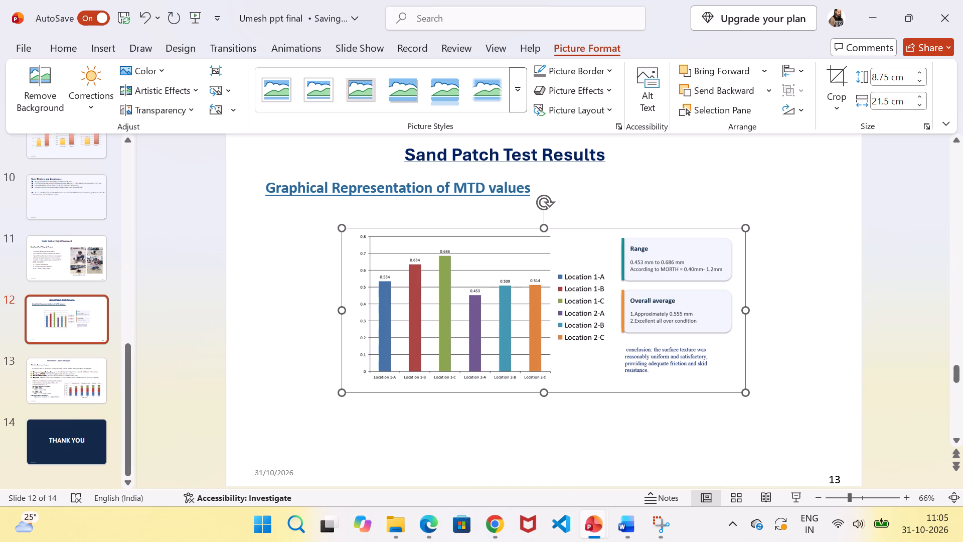
# Widen the pasted chart picture to about 26.4 cm by extending its left edge toward the slide's margin.
pyautogui.click(340, 308)
pyautogui.click(342, 311)
pyautogui.click(344, 311)
pyautogui.moveTo(344, 311); pyautogui.dragTo(547, 389)
pyautogui.moveTo(547, 389); pyautogui.dragTo(543, 391)
pyautogui.moveTo(543, 391); pyautogui.dragTo(539, 423)
pyautogui.moveTo(539, 423); pyautogui.dragTo(688, 338)
pyautogui.keyDown('ctrl'); pyautogui.scroll(2, 688, 338); pyautogui.keyUp('ctrl')
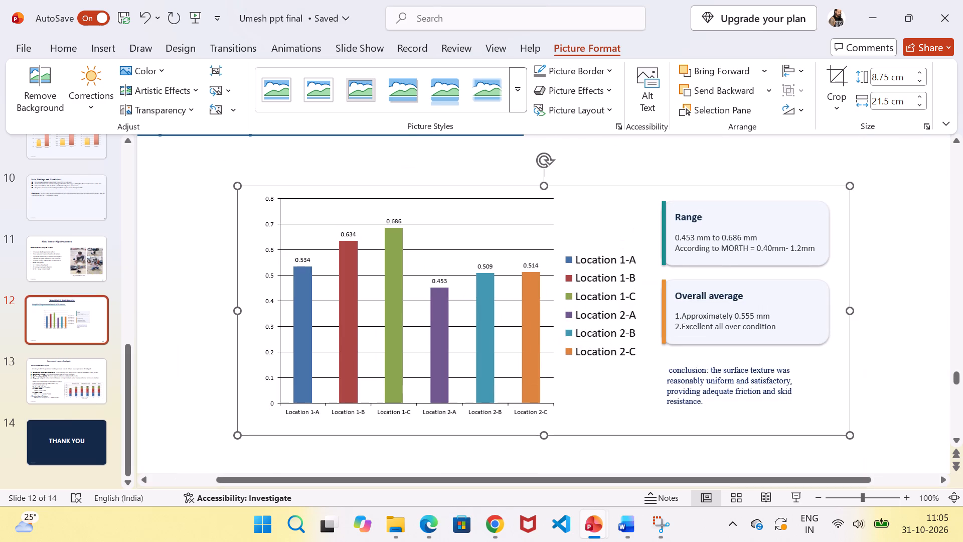
pyautogui.keyDown('ctrl'); pyautogui.scroll(-1, 688, 338); pyautogui.keyUp('ctrl')
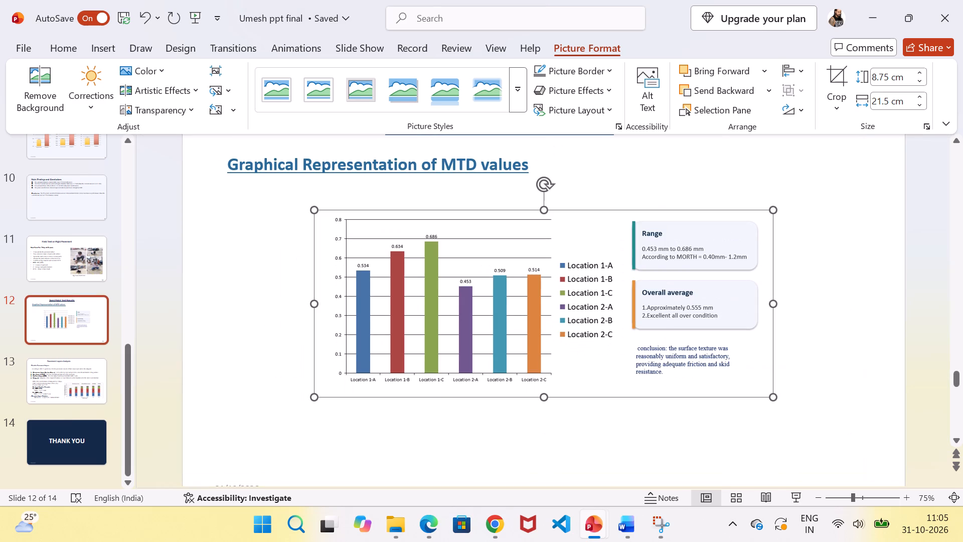
pyautogui.click(314, 304)
pyautogui.moveTo(314, 304); pyautogui.dragTo(226, 332)
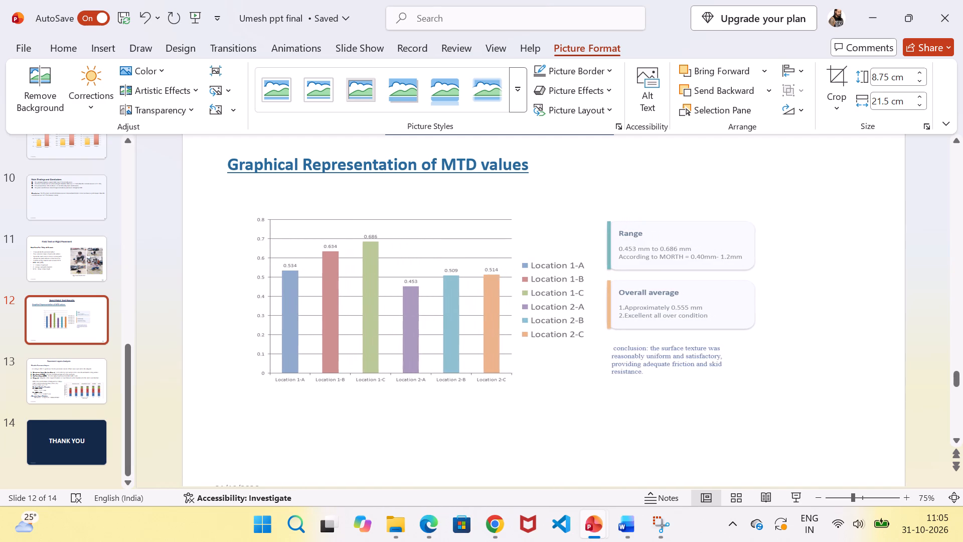
pyautogui.moveTo(226, 332); pyautogui.dragTo(208, 329)
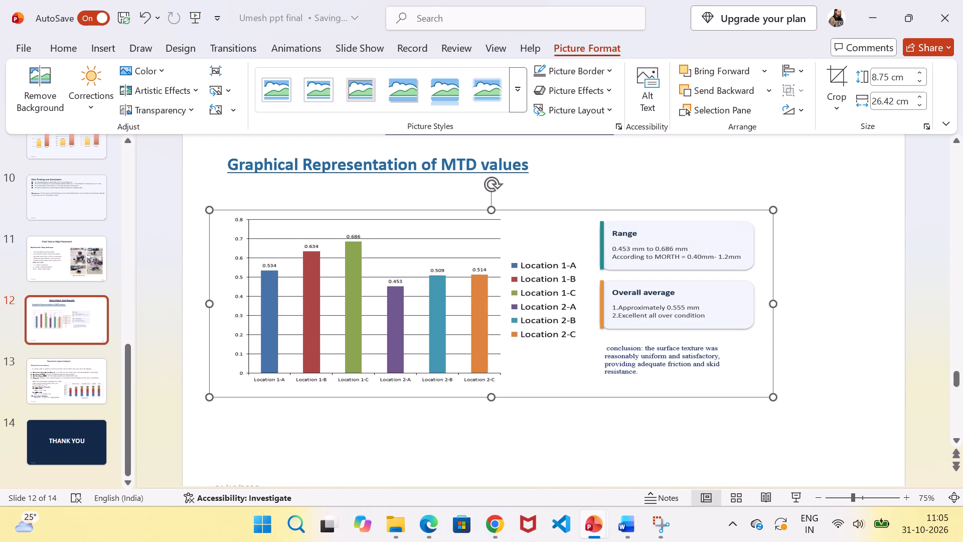
# Stretch the chart picture downward to a height of about 10 cm.
pyautogui.click(775, 308)
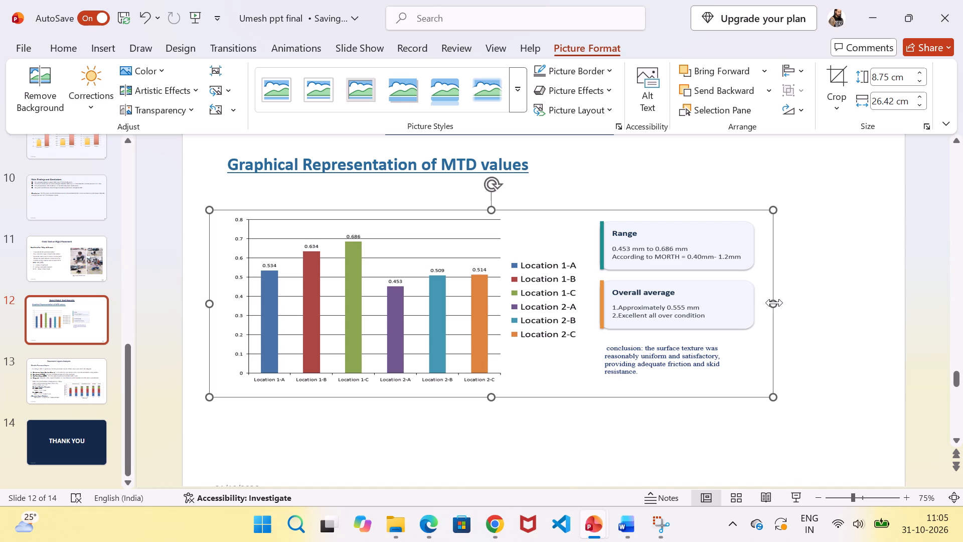
pyautogui.click(773, 304)
pyautogui.moveTo(775, 307); pyautogui.dragTo(774, 395)
pyautogui.moveTo(774, 395); pyautogui.dragTo(754, 397)
pyautogui.click(754, 397)
pyautogui.moveTo(754, 397); pyautogui.dragTo(726, 450)
pyautogui.click(726, 450)
pyautogui.click(575, 353)
pyautogui.click(493, 396)
pyautogui.moveTo(493, 396); pyautogui.dragTo(493, 400)
pyautogui.moveTo(493, 400); pyautogui.dragTo(492, 425)
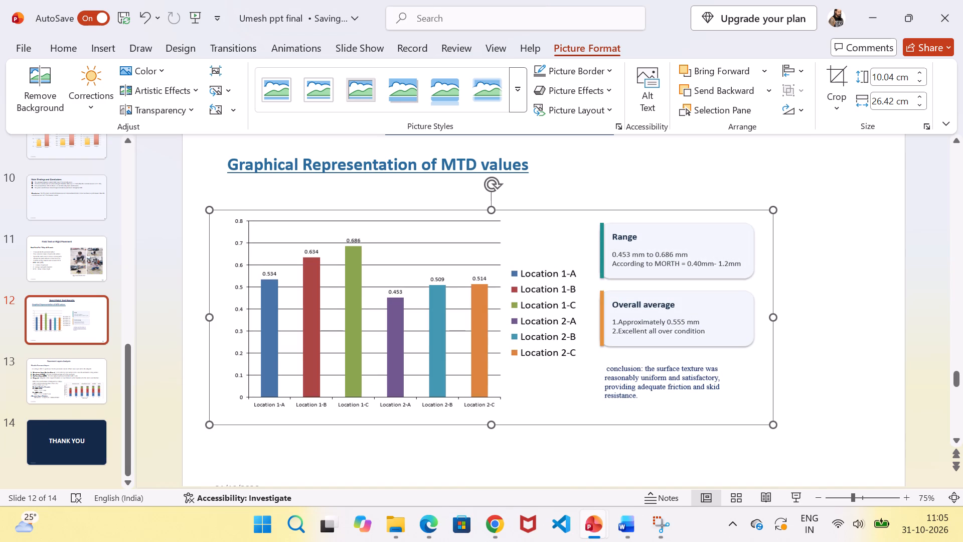
# Move the chart picture right and slightly up, nearer the Graphical Representation of MTD values heading and centred vertically on the slide.
pyautogui.moveTo(775, 317); pyautogui.dragTo(817, 320)
pyautogui.scroll(1, 601, 212)
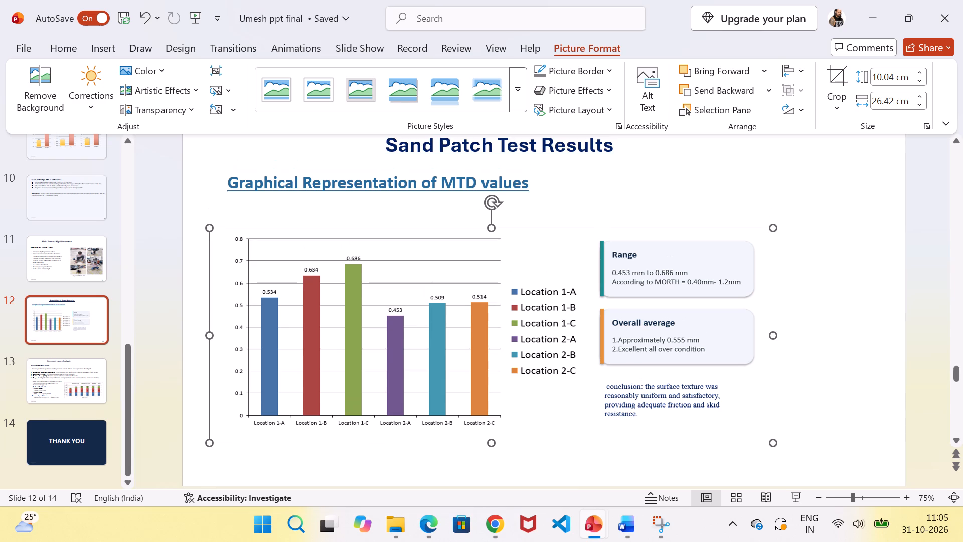
pyautogui.click(658, 204)
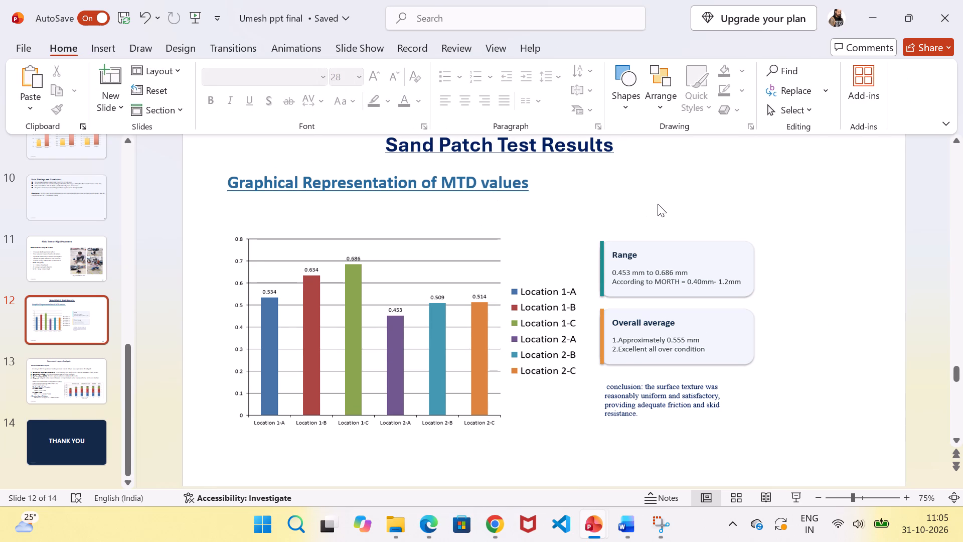
pyautogui.click(613, 276)
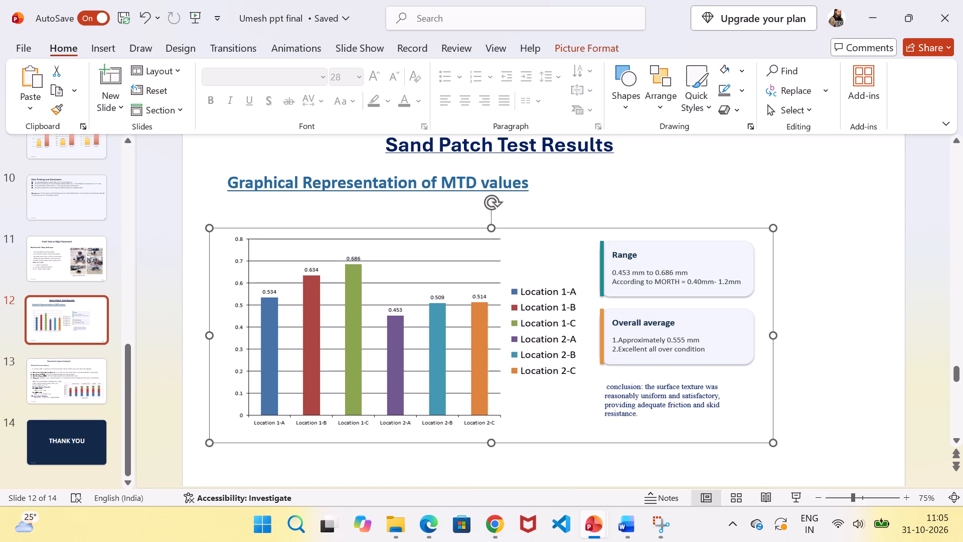
pyautogui.moveTo(545, 300); pyautogui.dragTo(586, 281)
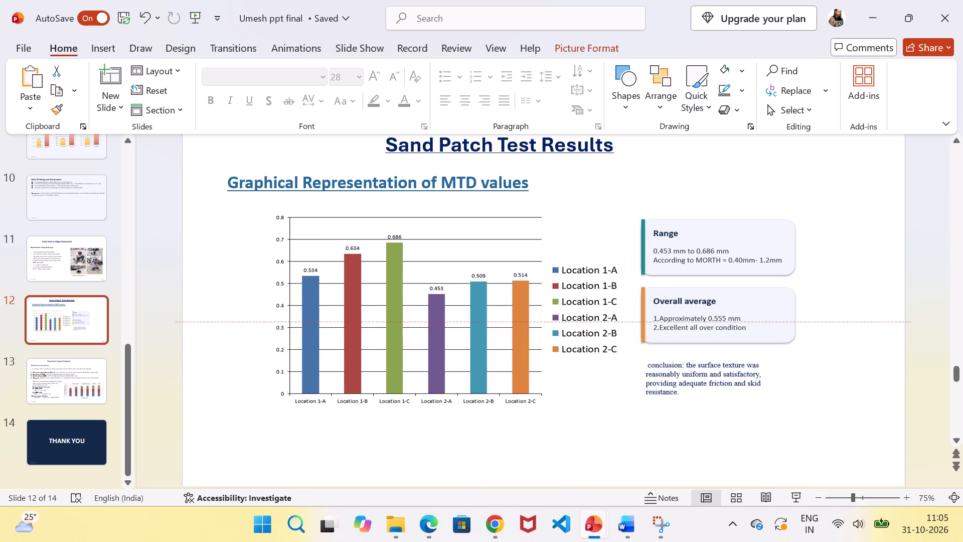
pyautogui.moveTo(586, 281); pyautogui.dragTo(583, 287)
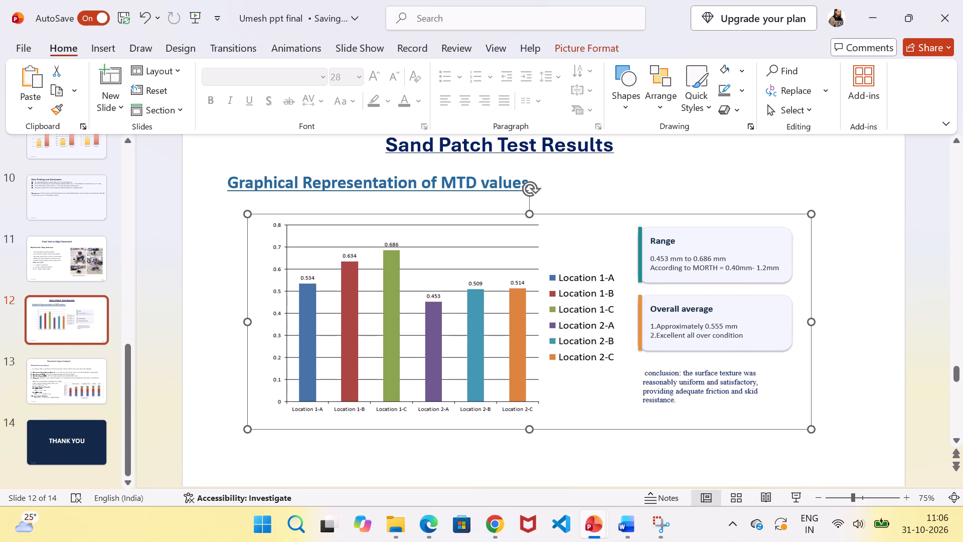
# Extend the chart picture's bottom edge slightly further down the slide and deselect it.
pyautogui.moveTo(528, 427); pyautogui.dragTo(532, 448)
pyautogui.click(484, 469)
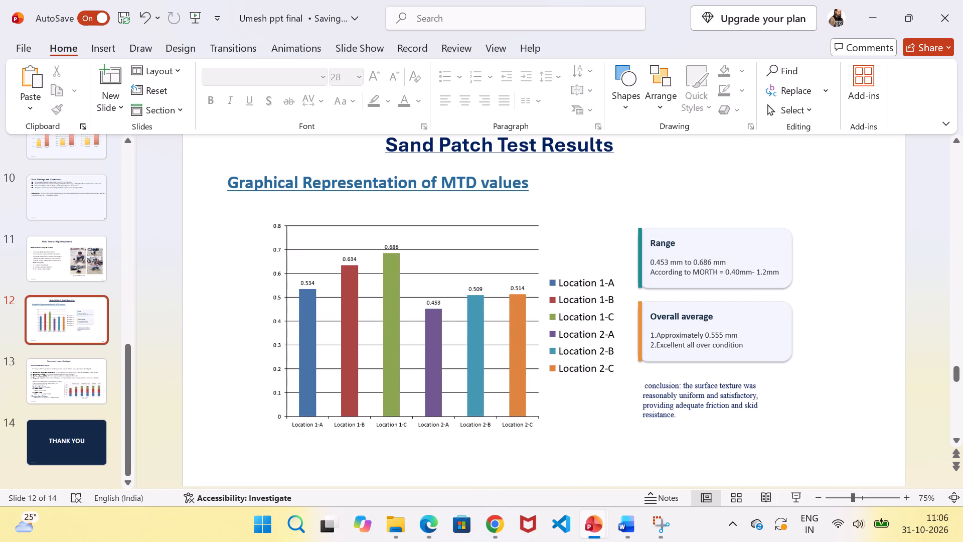
# Open slide 13, Pavement Layers Analysis, for viewing.
pyautogui.scroll(1, 505, 418)
pyautogui.scroll(-1, 504, 417)
pyautogui.click(79, 369)
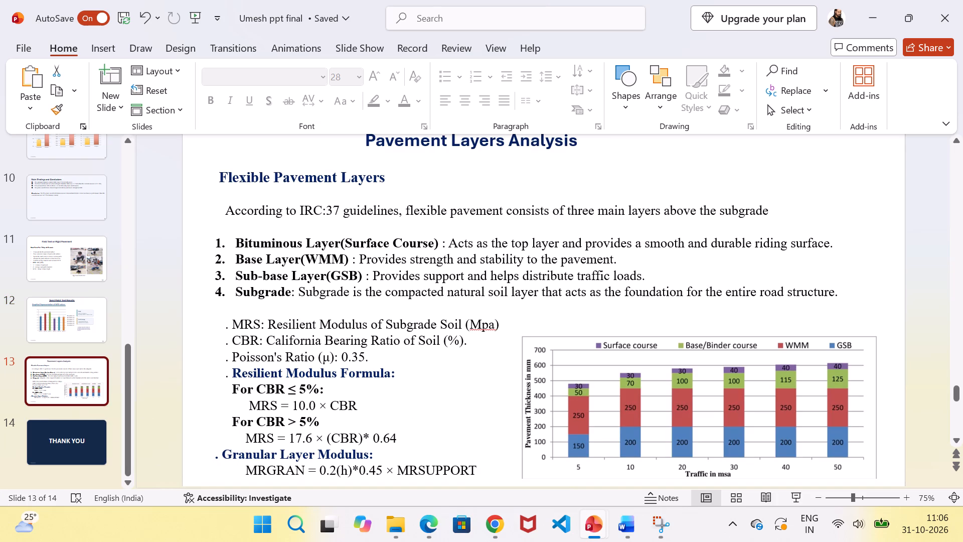
# Change the footer date on the THANK YOU slide to 31/10/2026.
pyautogui.scroll(-4, 316, 378)
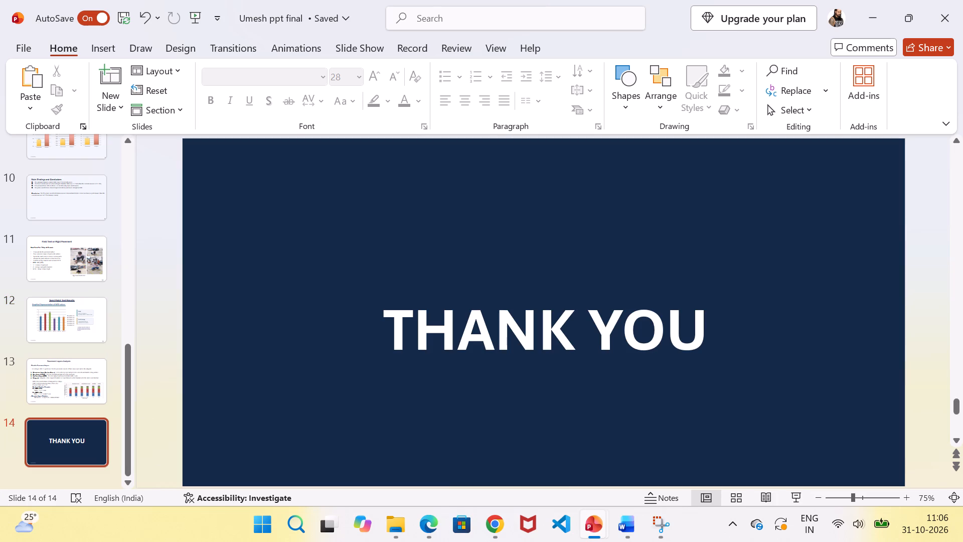
pyautogui.scroll(-2, 188, 414)
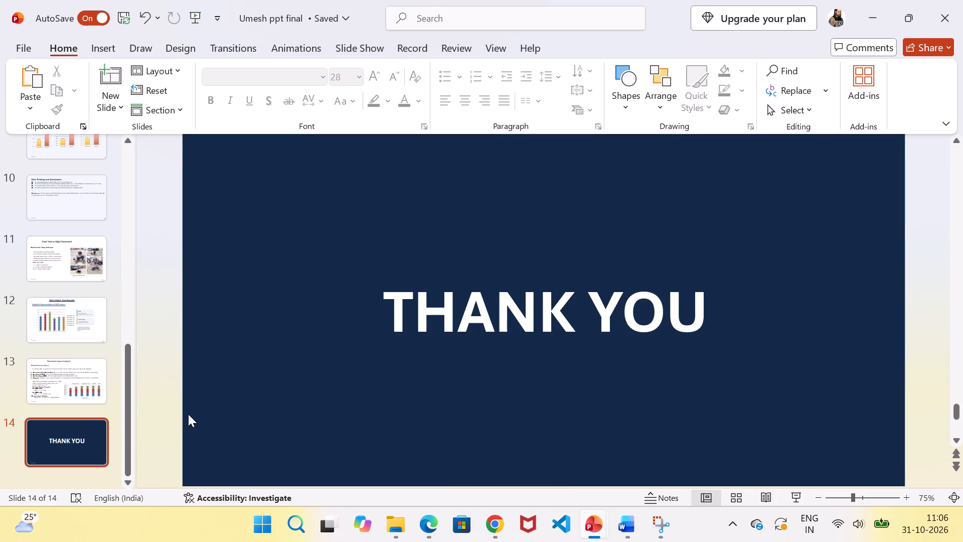
pyautogui.scroll(-2, 188, 414)
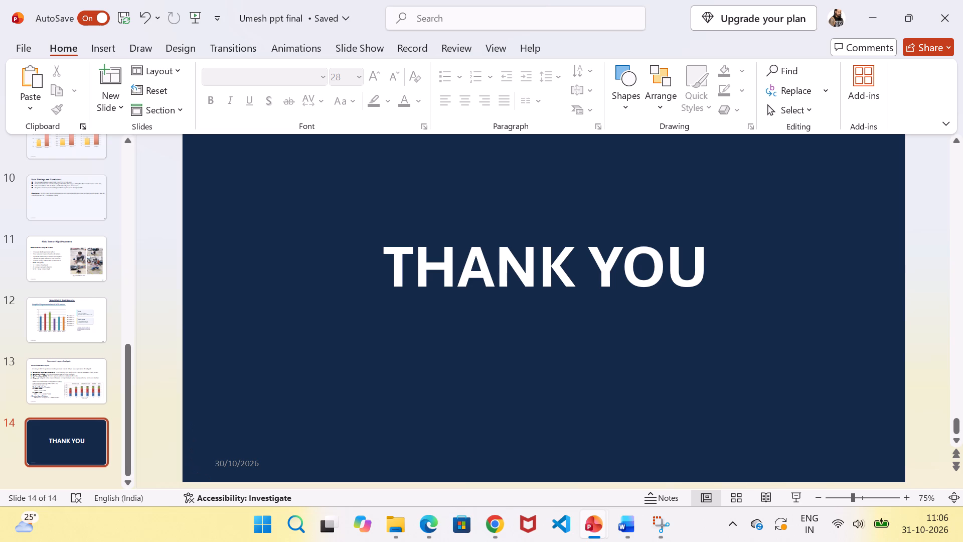
pyautogui.click(222, 464)
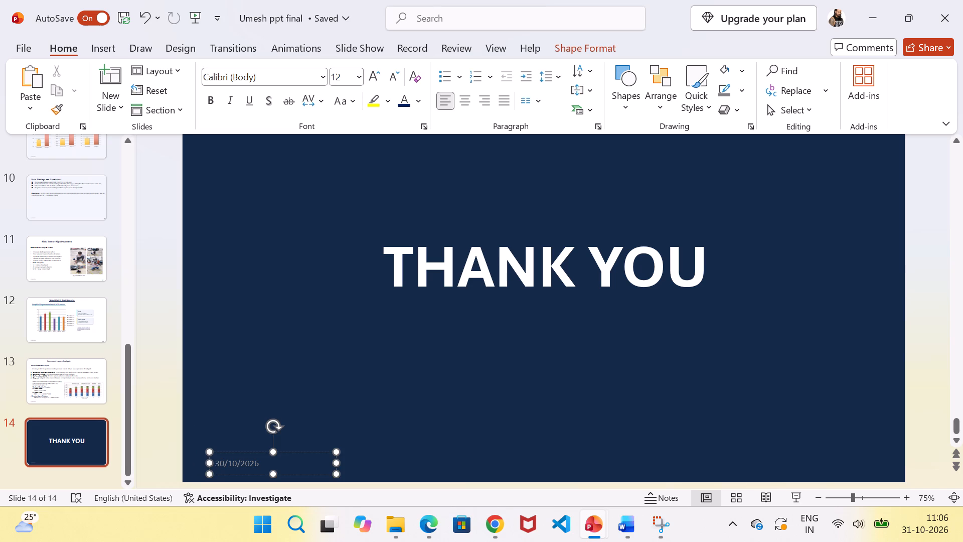
pyautogui.press('BackSpace')
pyautogui.press('1')
# Review slides 10 to 13, checking their content, layout and footer dates.
pyautogui.click(71, 397)
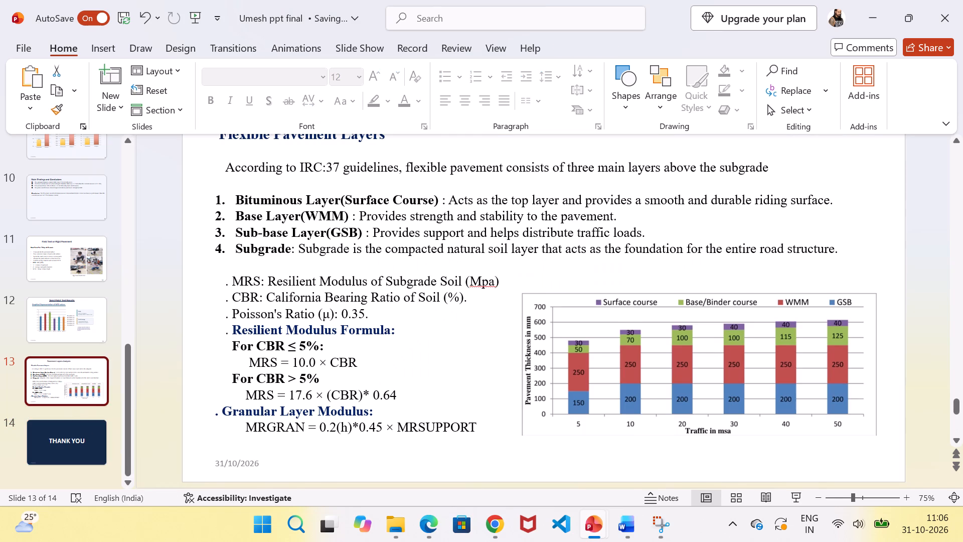
pyautogui.scroll(6, 369, 369)
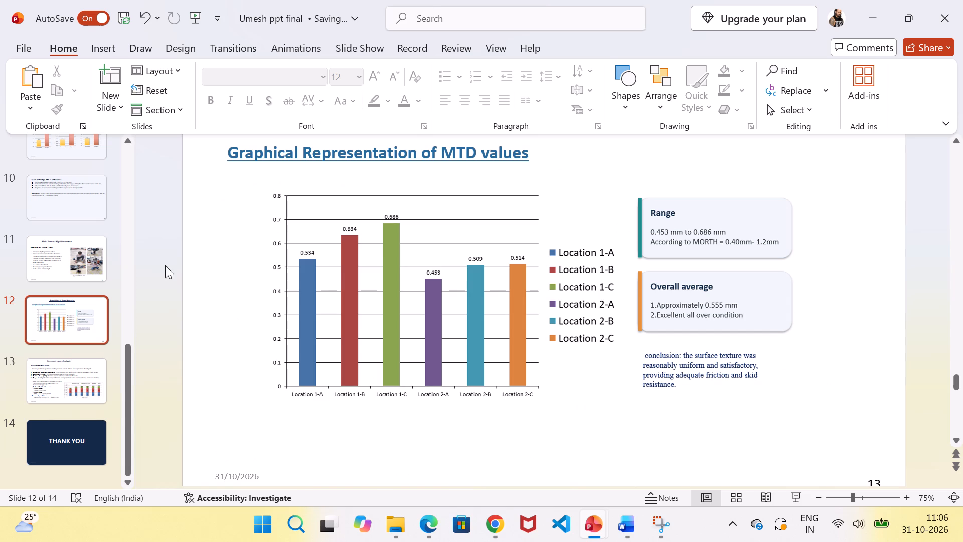
pyautogui.click(64, 247)
pyautogui.click(97, 206)
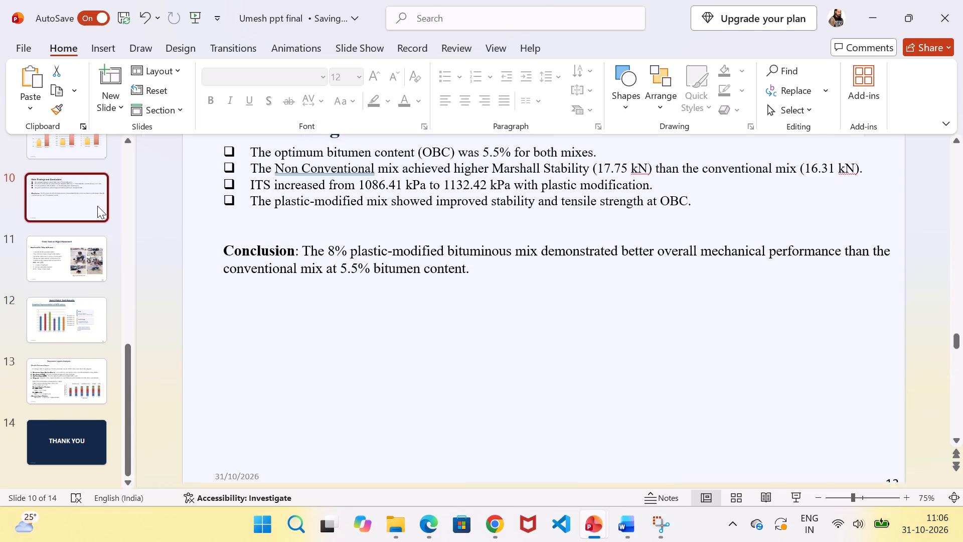
pyautogui.click(83, 252)
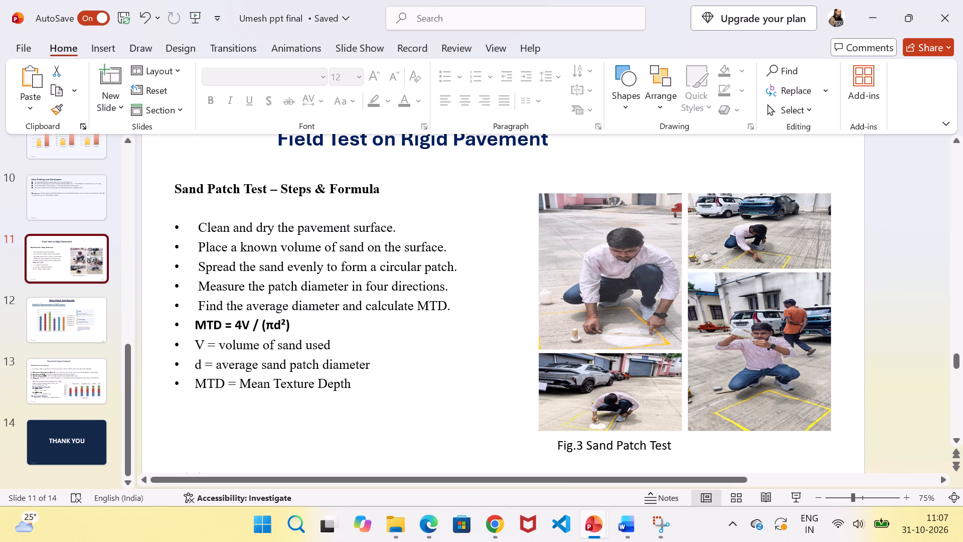
pyautogui.click(56, 203)
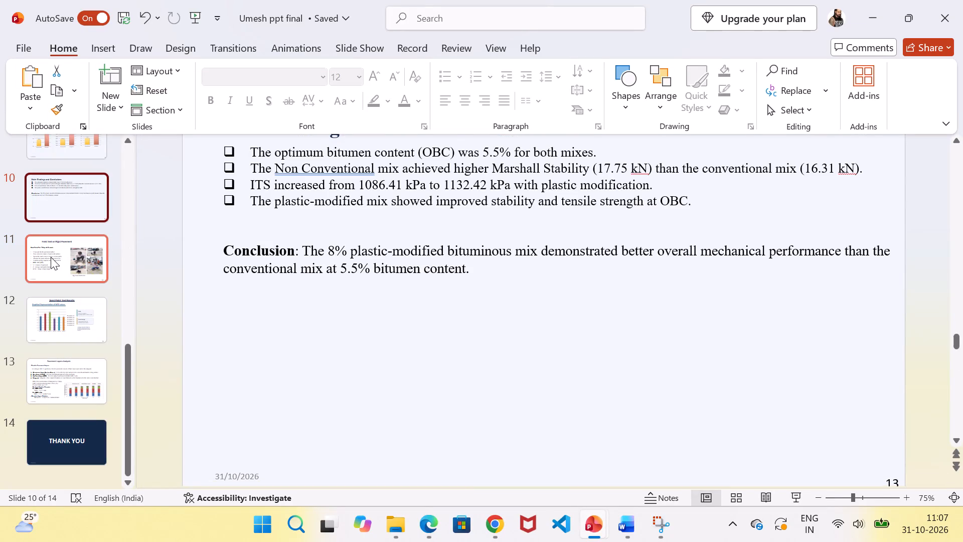
pyautogui.click(51, 257)
pyautogui.click(53, 322)
pyautogui.click(59, 372)
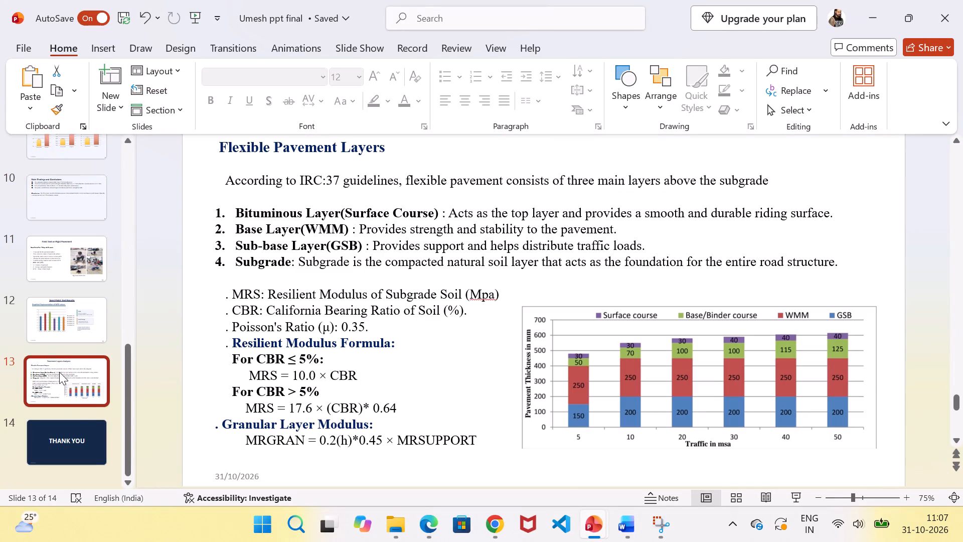
pyautogui.scroll(-1, 331, 432)
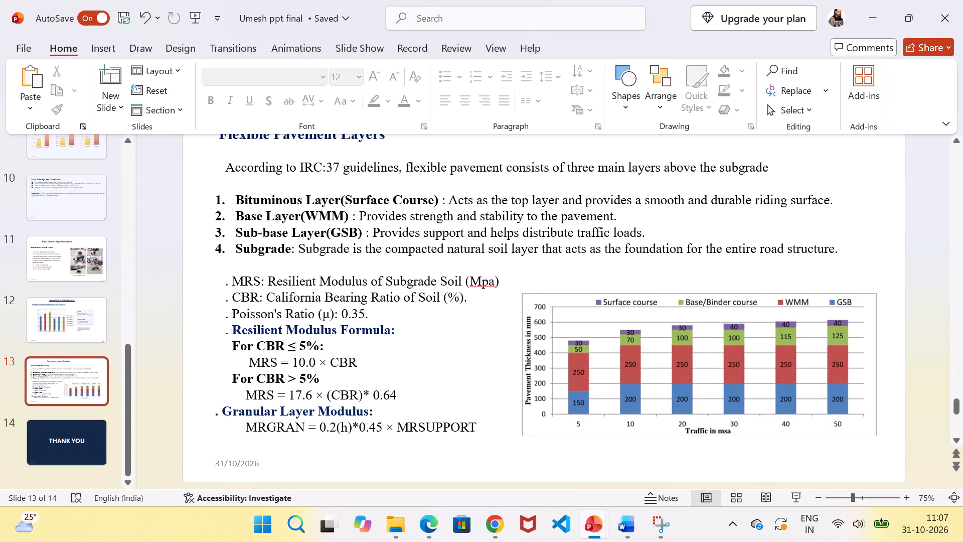
pyautogui.scroll(1, 357, 383)
pyautogui.scroll(-2, 357, 383)
pyautogui.scroll(1, 357, 383)
# On slide 12, Sand Patch Test Results, widen the chart picture by stretching its right edge outward, leaving a small margin to the slide edge.
pyautogui.click(92, 319)
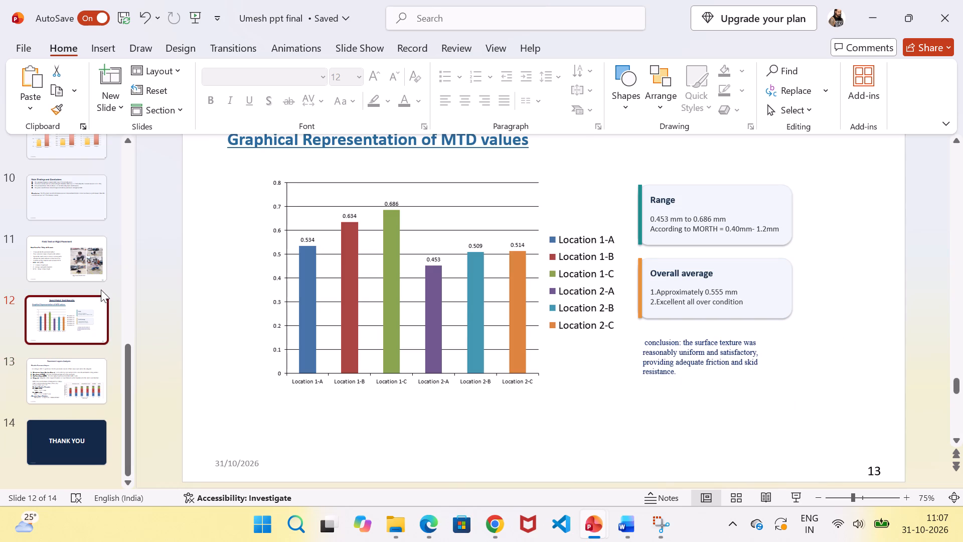
pyautogui.scroll(1, 578, 382)
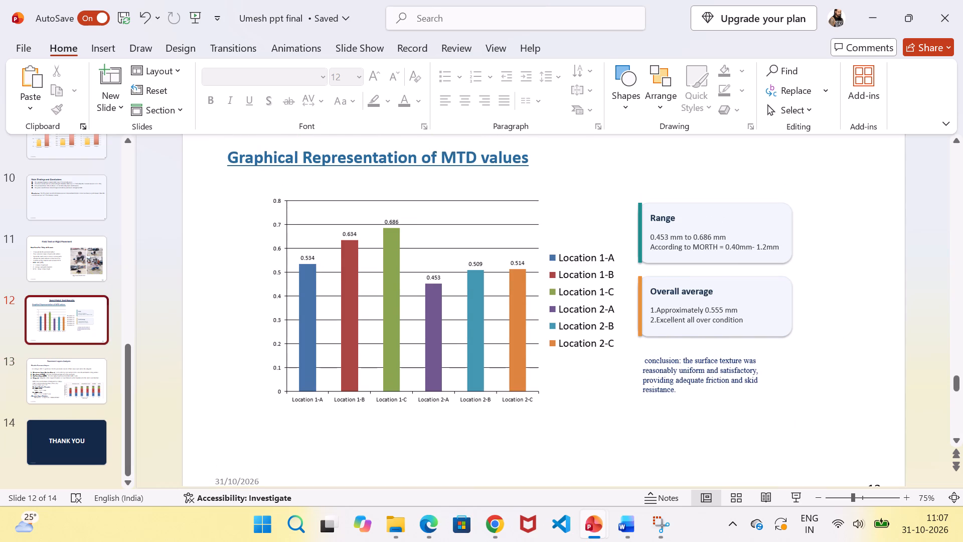
pyautogui.scroll(2, 578, 382)
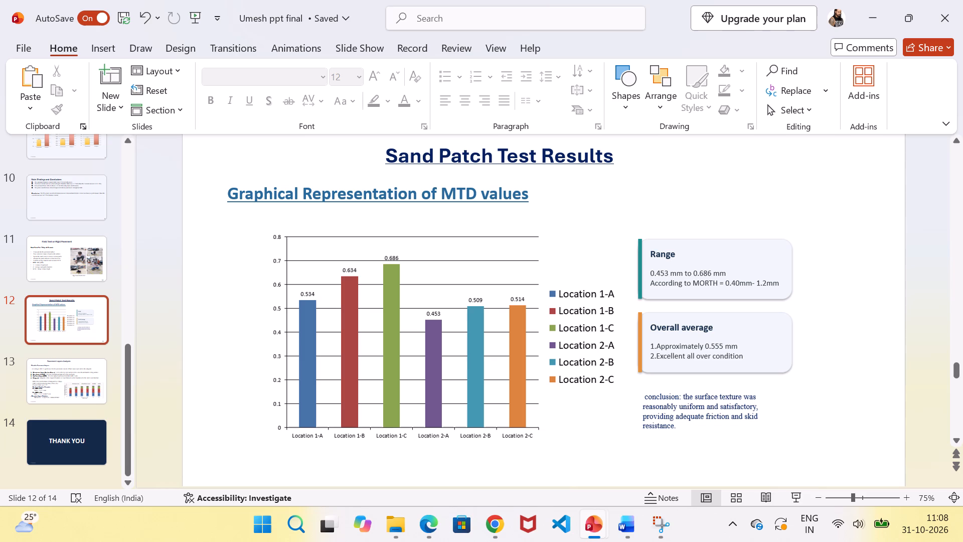
pyautogui.click(536, 329)
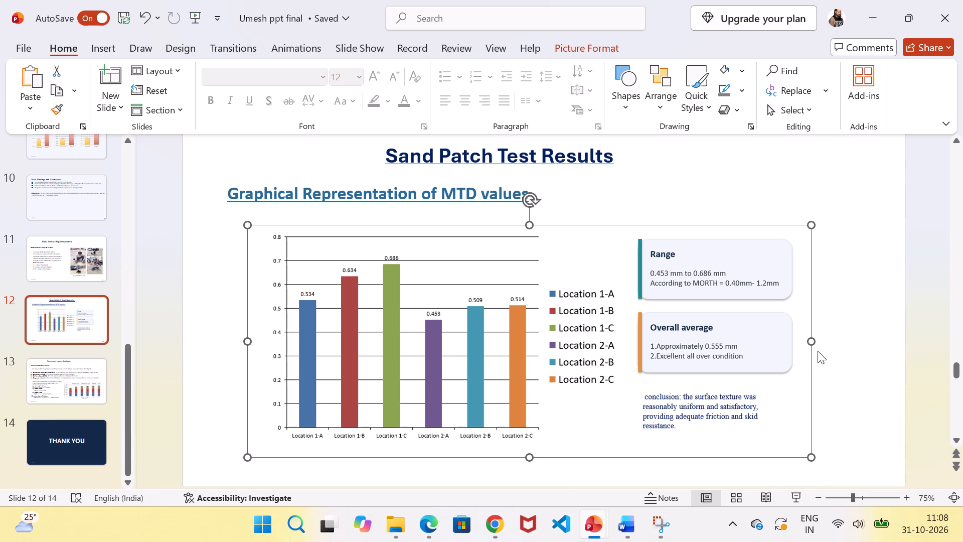
pyautogui.moveTo(811, 342); pyautogui.dragTo(855, 348)
pyautogui.click(811, 346)
pyautogui.moveTo(811, 346); pyautogui.dragTo(829, 346)
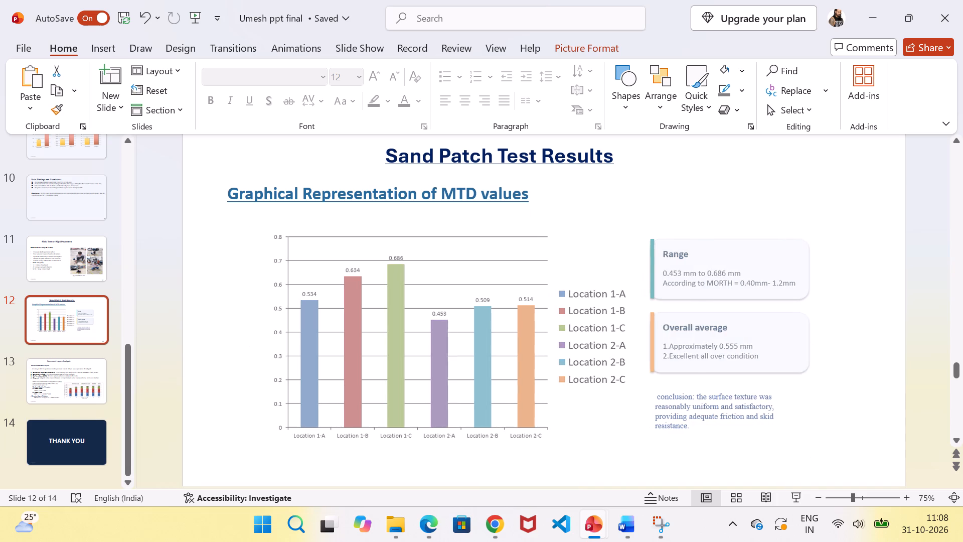
pyautogui.moveTo(829, 346); pyautogui.dragTo(860, 346)
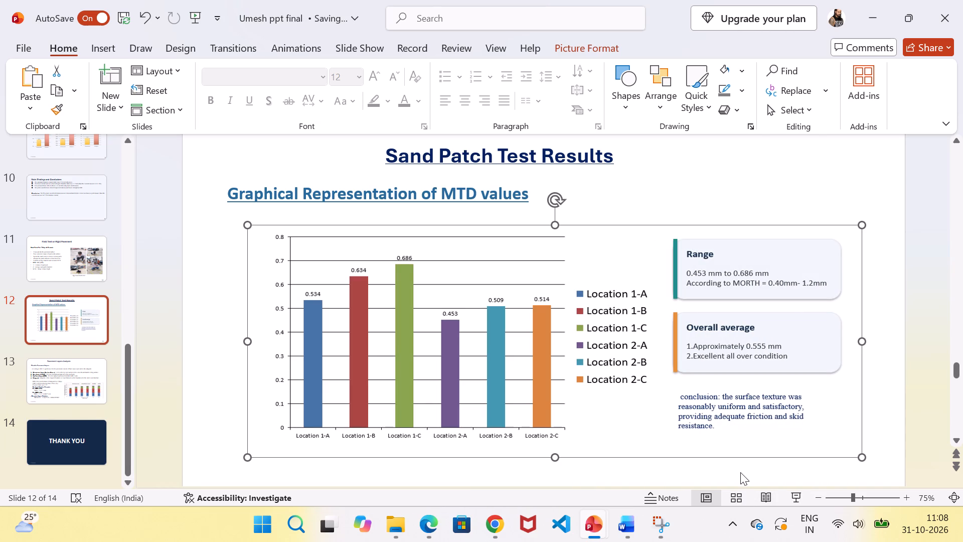
pyautogui.click(740, 472)
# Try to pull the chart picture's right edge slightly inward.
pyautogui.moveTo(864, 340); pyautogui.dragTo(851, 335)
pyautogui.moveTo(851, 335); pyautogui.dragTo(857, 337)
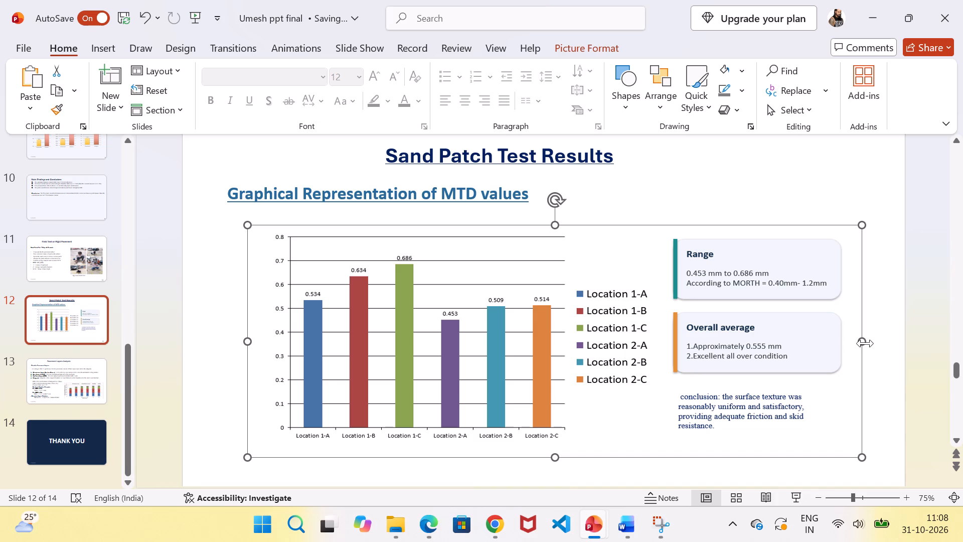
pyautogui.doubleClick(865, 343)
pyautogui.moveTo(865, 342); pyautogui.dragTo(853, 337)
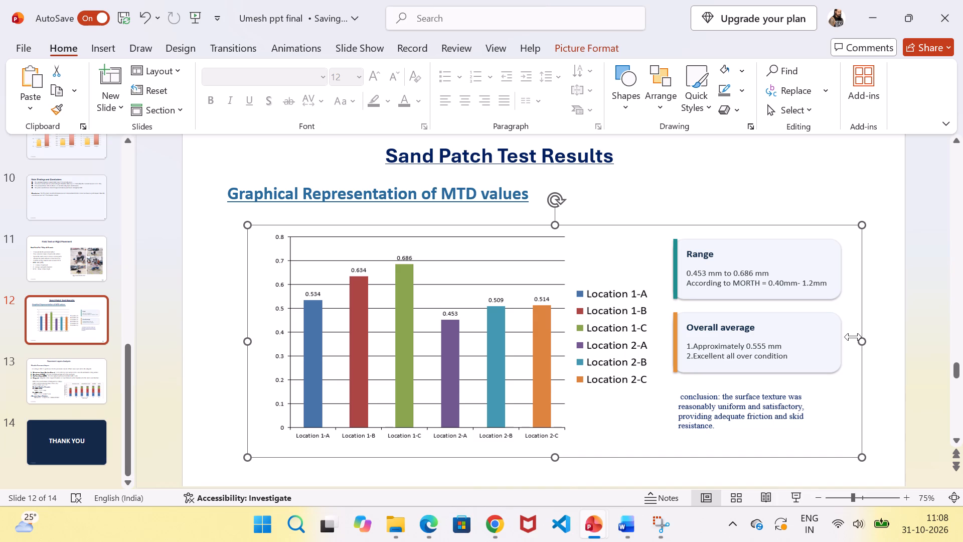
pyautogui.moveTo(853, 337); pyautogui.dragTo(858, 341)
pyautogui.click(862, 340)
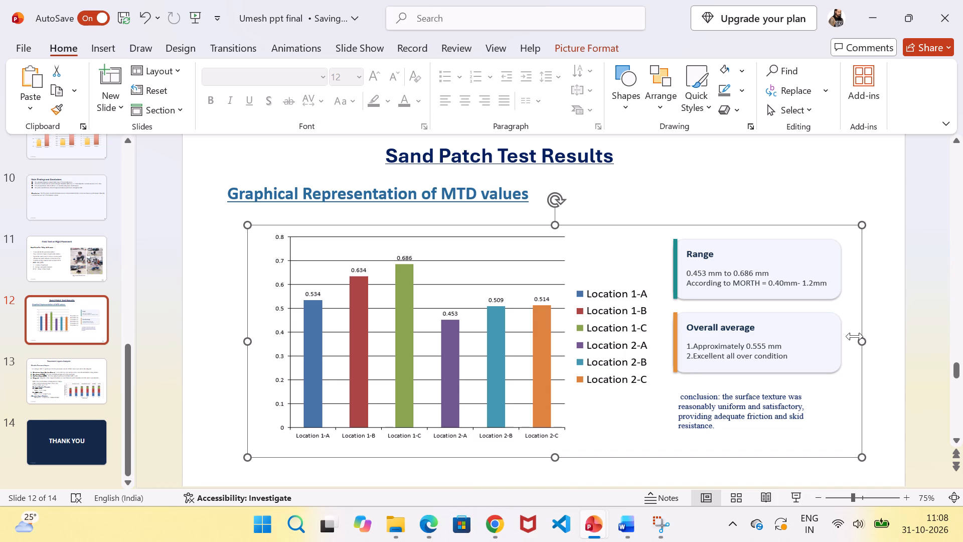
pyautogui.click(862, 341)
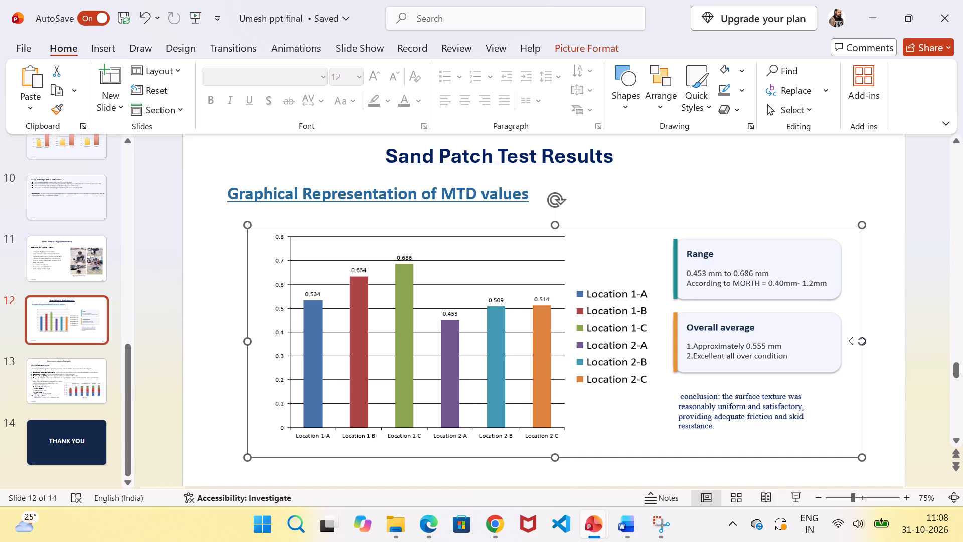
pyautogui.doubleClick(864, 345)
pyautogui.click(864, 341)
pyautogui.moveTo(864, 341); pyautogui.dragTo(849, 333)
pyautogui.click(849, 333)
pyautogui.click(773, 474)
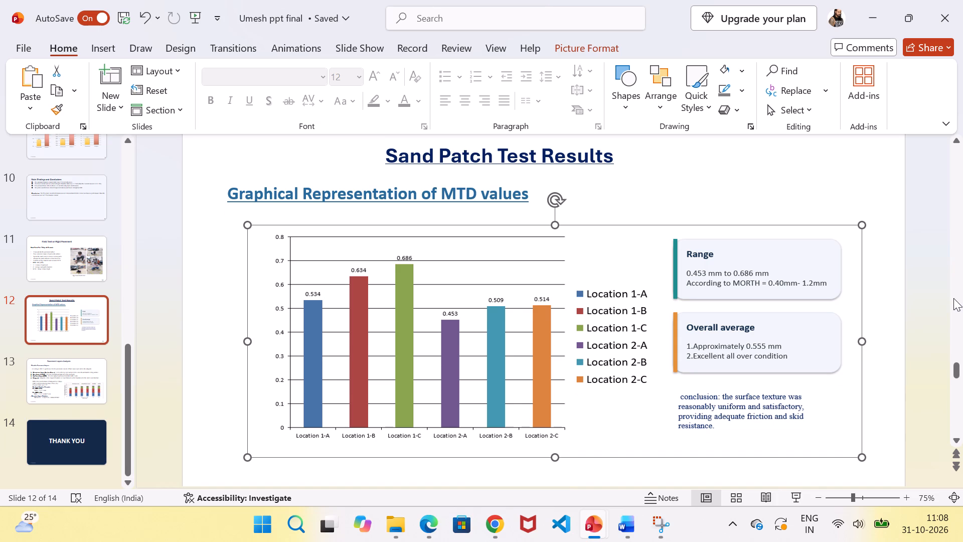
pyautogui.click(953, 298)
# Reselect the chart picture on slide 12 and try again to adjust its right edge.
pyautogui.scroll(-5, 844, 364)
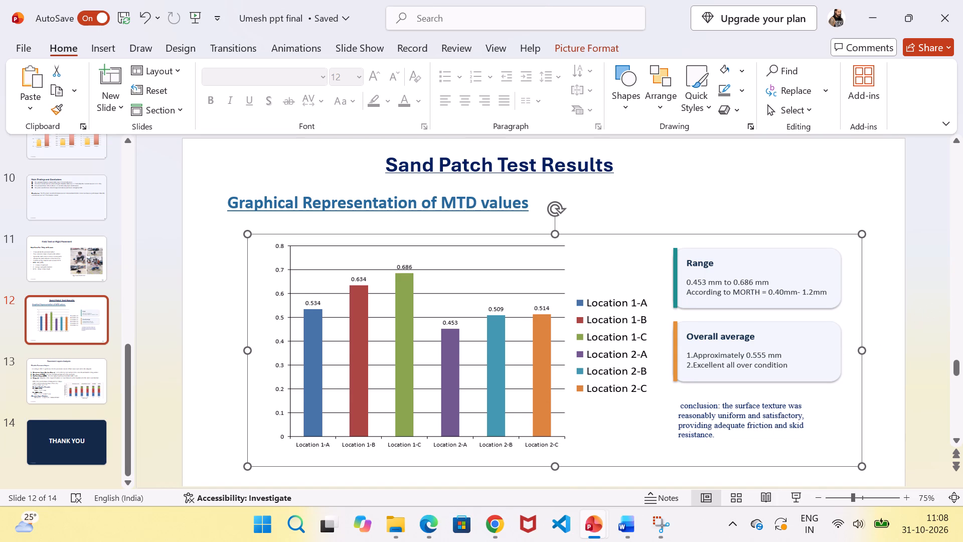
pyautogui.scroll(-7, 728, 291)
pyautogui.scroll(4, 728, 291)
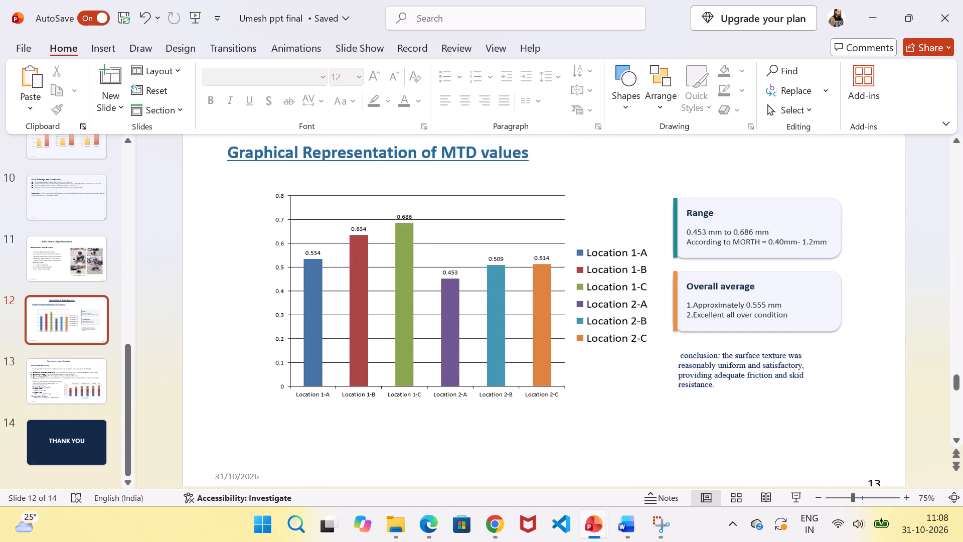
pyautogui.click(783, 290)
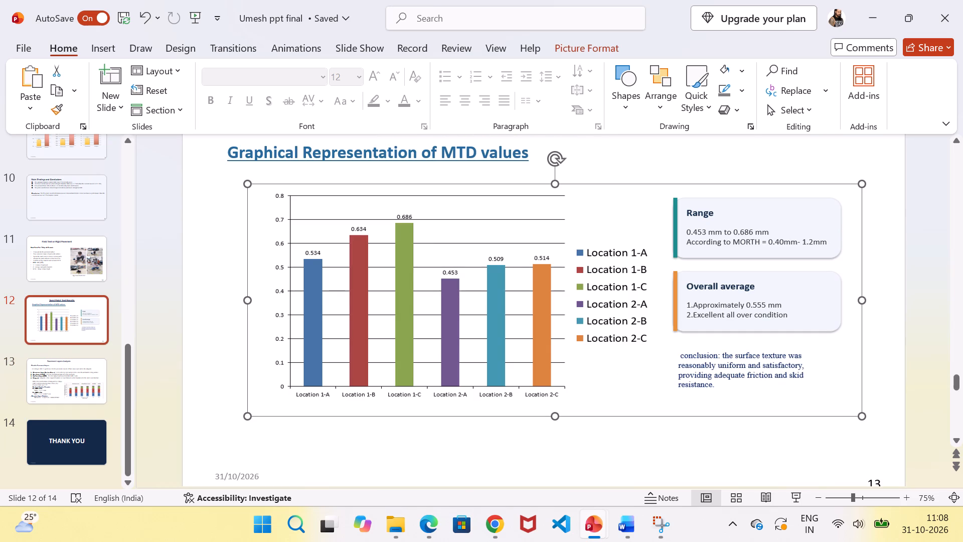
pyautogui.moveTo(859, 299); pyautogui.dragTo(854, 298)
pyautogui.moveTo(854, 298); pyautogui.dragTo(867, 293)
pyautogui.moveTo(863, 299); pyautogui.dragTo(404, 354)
# Stretch the chart picture's left edge outward to about the start of the Graphical Representation of MTD values heading.
pyautogui.moveTo(247, 297); pyautogui.dragTo(226, 302)
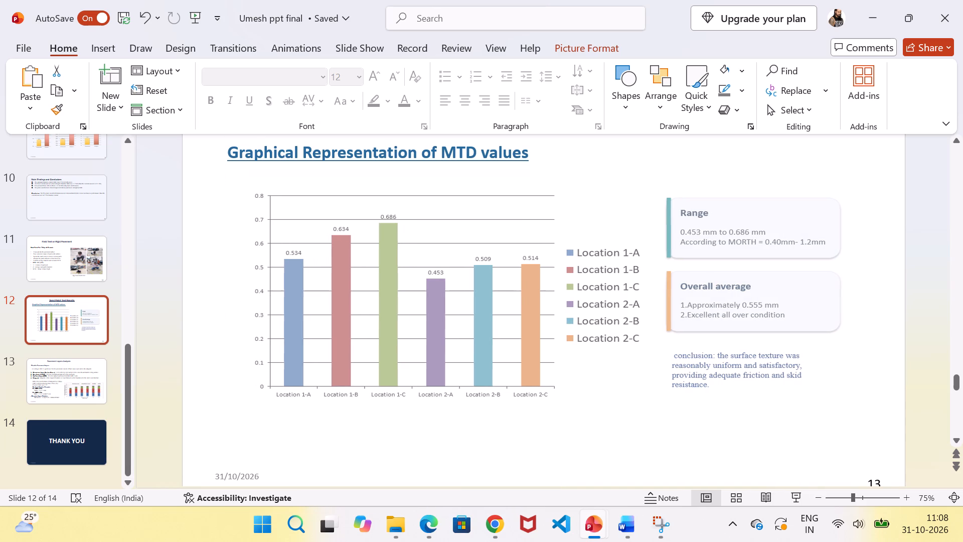
pyautogui.moveTo(226, 302); pyautogui.dragTo(221, 305)
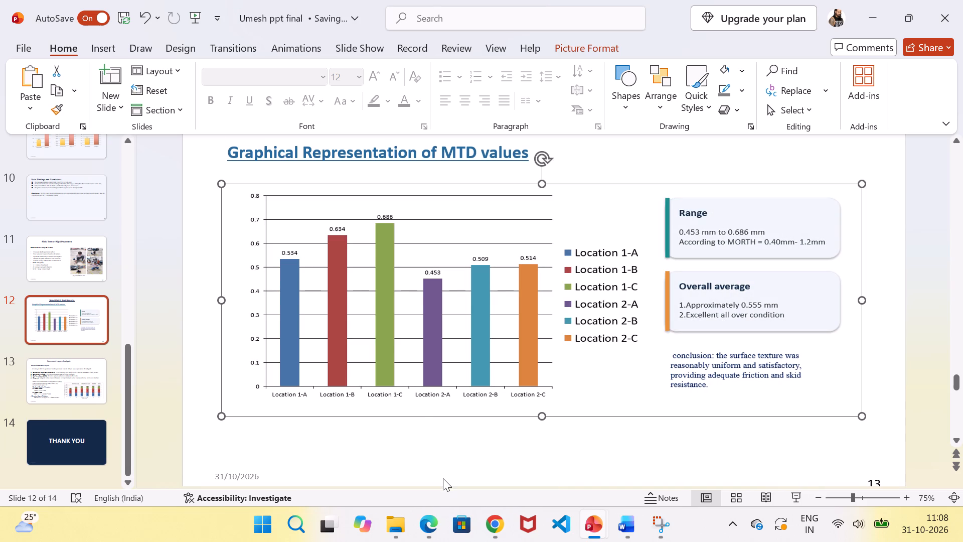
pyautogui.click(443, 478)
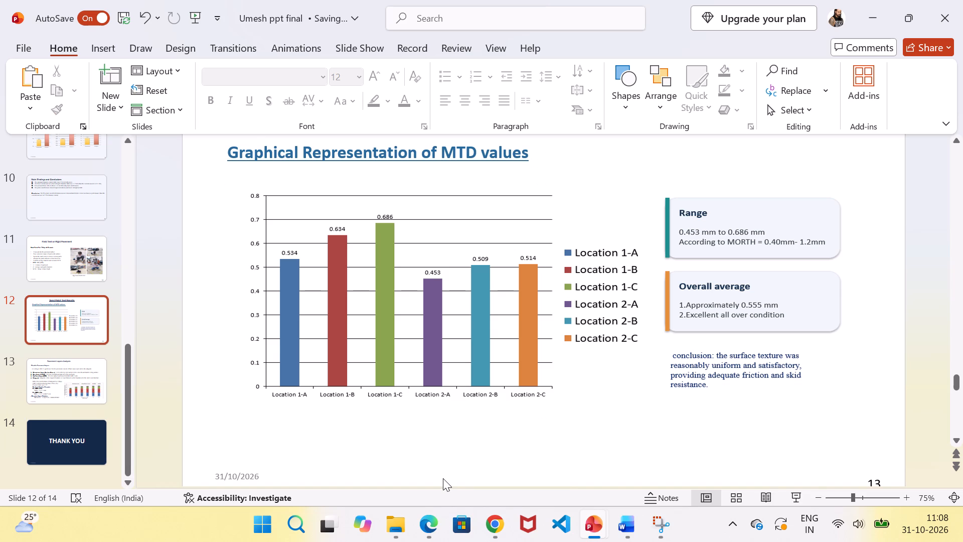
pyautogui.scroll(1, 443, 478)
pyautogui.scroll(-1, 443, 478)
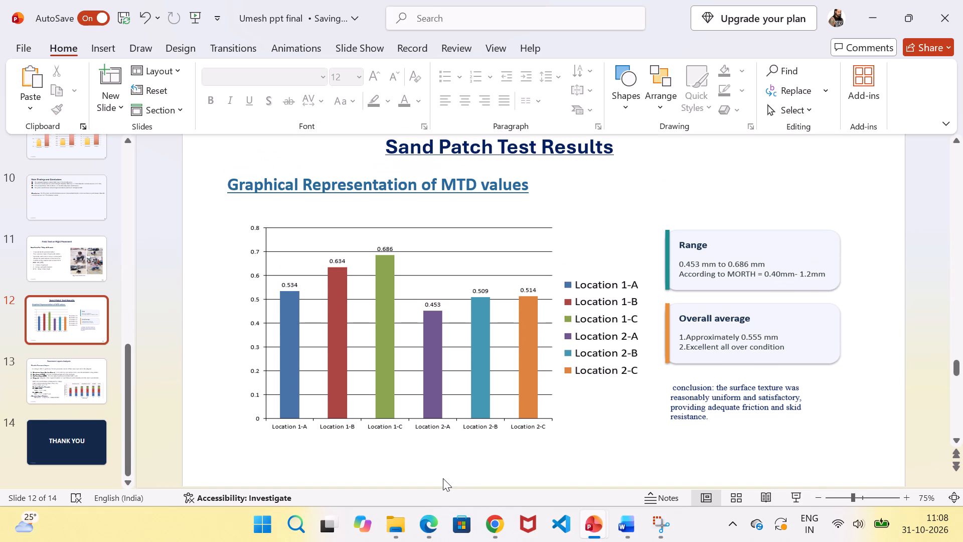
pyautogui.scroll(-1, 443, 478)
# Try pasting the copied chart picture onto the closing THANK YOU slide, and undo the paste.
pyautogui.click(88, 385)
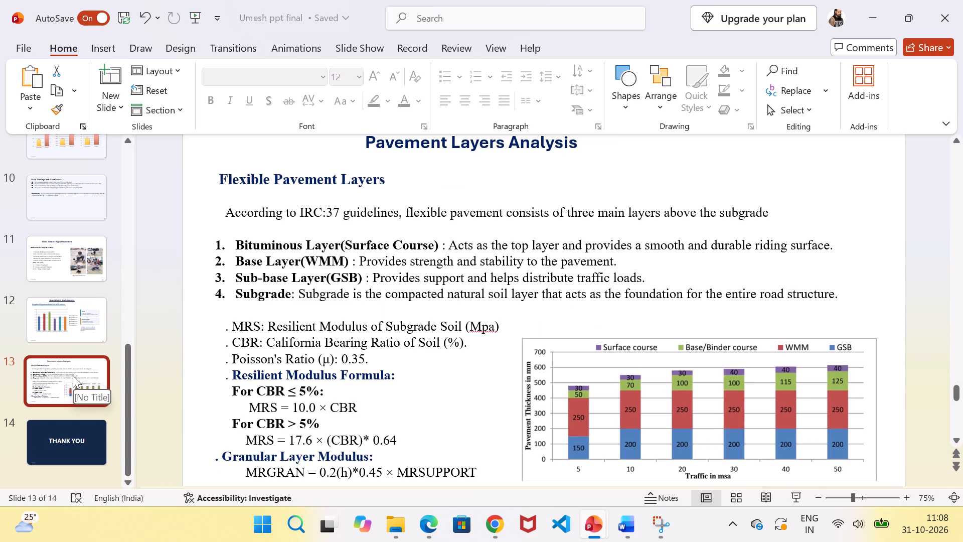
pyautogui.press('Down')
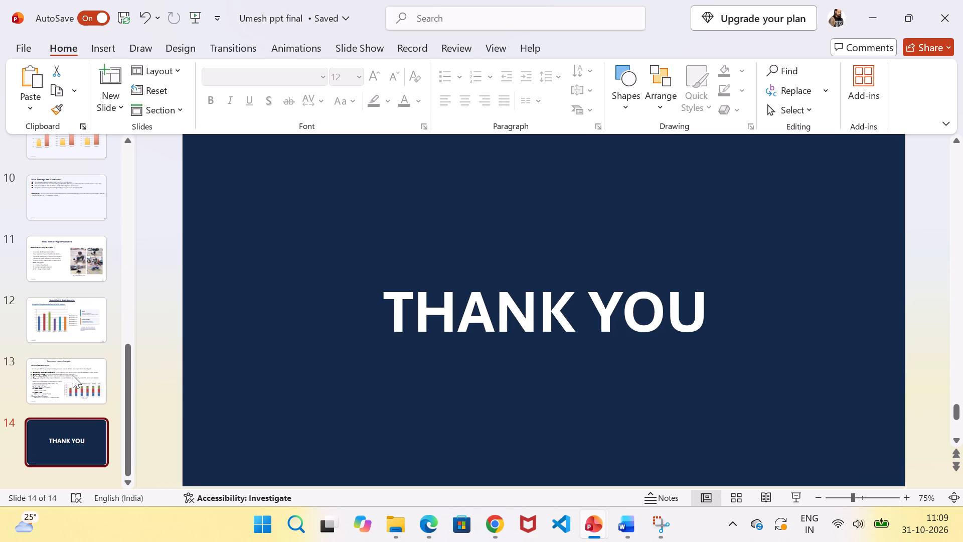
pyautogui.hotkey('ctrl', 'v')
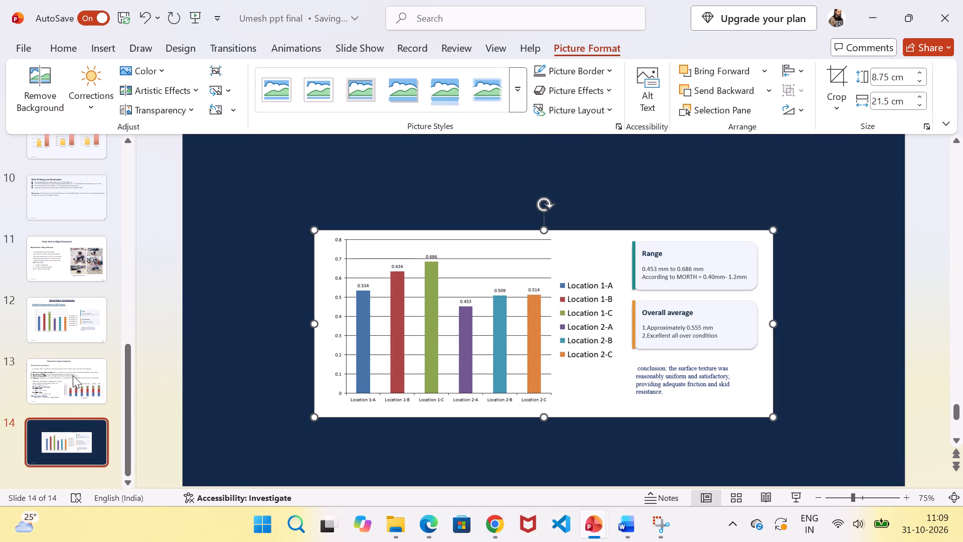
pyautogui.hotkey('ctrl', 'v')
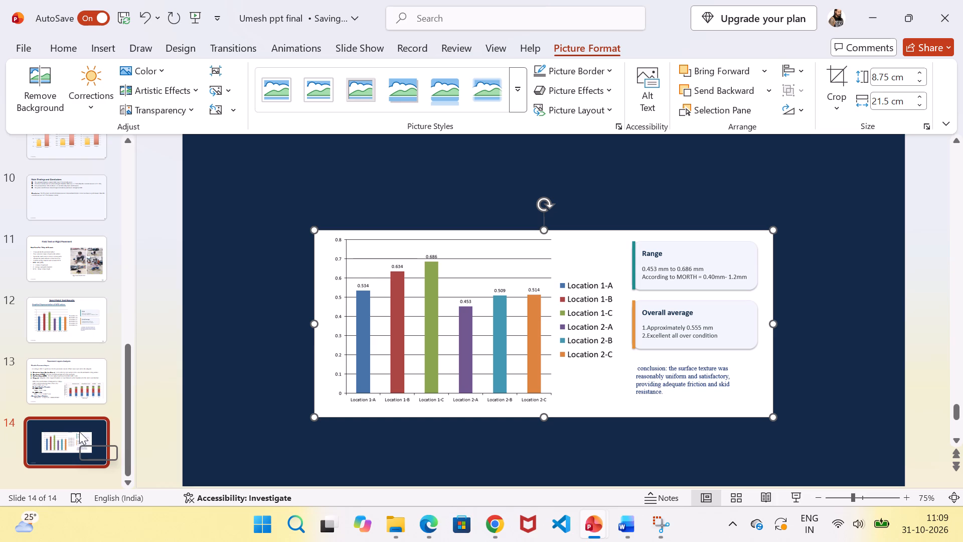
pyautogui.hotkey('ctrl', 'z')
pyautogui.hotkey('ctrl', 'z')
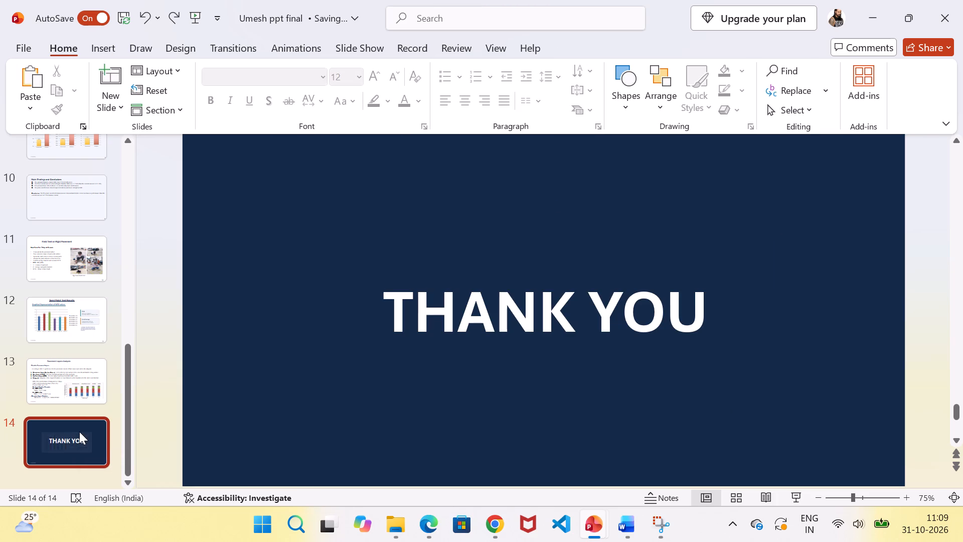
# Insert a new slide with the Blank layout directly after slide 13, Pavement Layers Analysis.
pyautogui.click(64, 381)
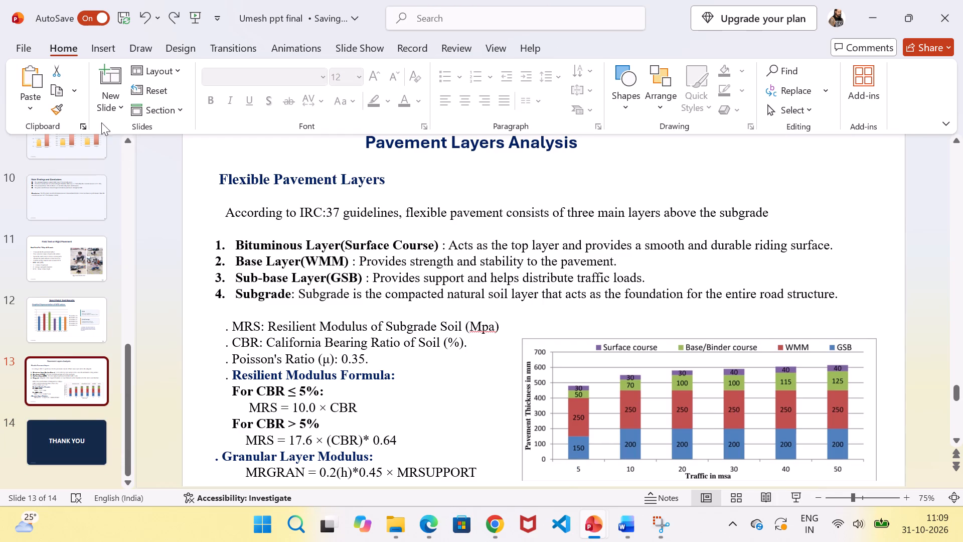
pyautogui.click(107, 107)
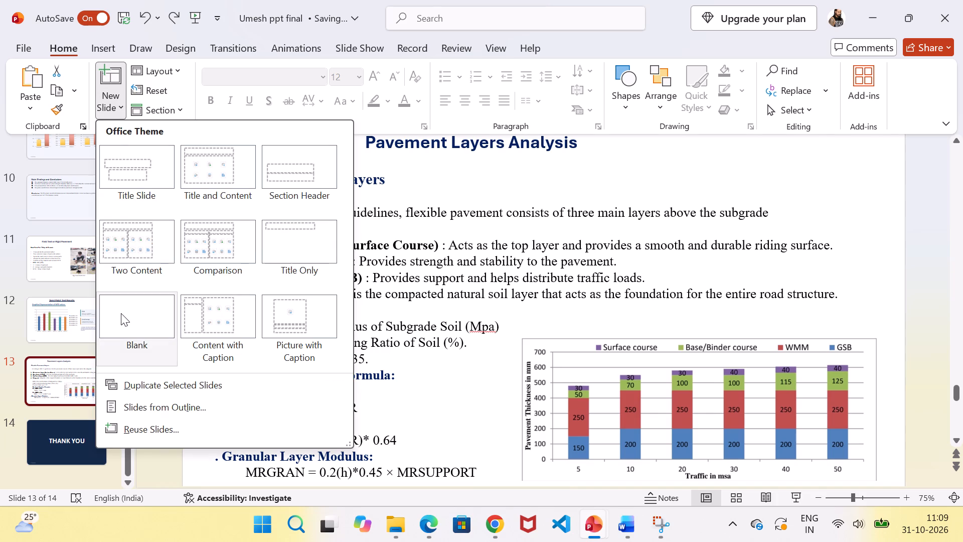
pyautogui.click(121, 313)
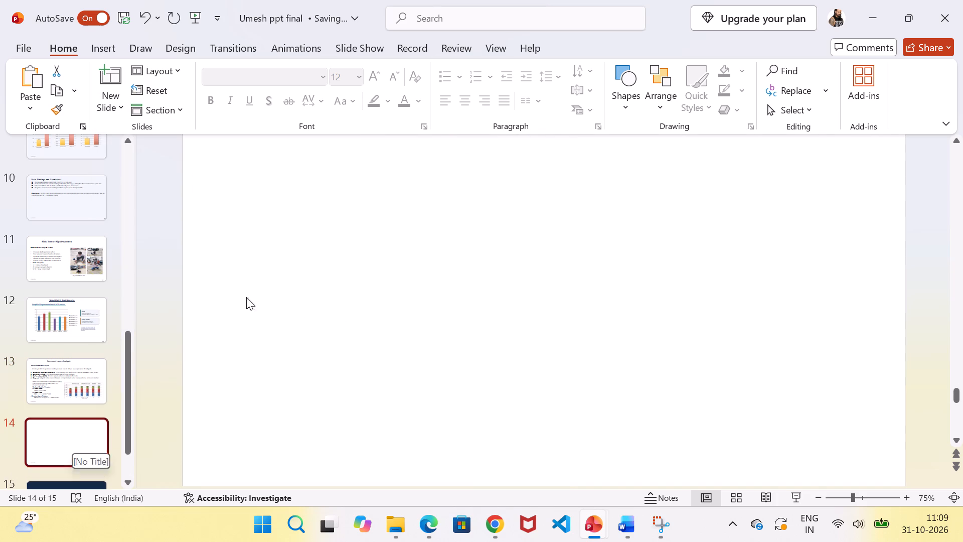
pyautogui.click(299, 227)
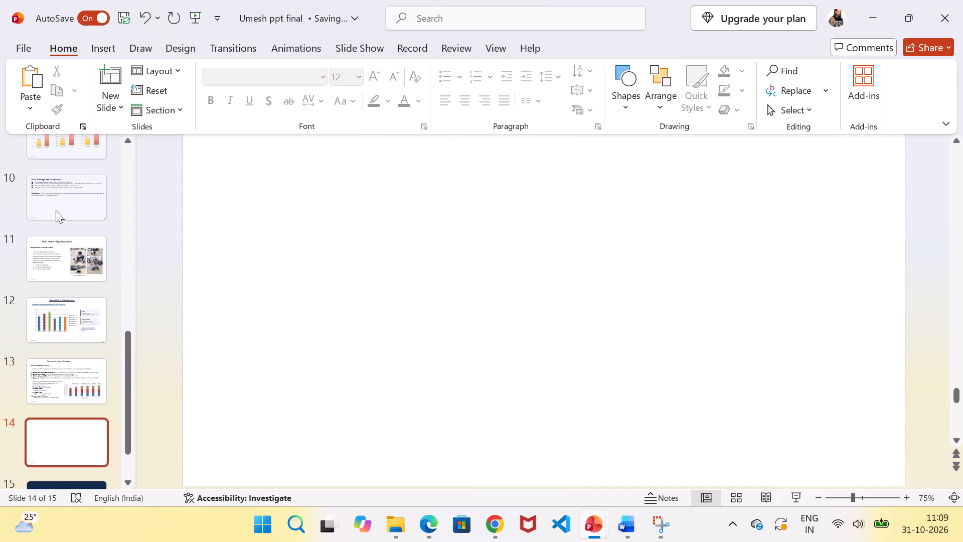
# Return to slide 12, Sand Patch Test Results, passing through slide 11.
pyautogui.click(63, 240)
pyautogui.click(63, 320)
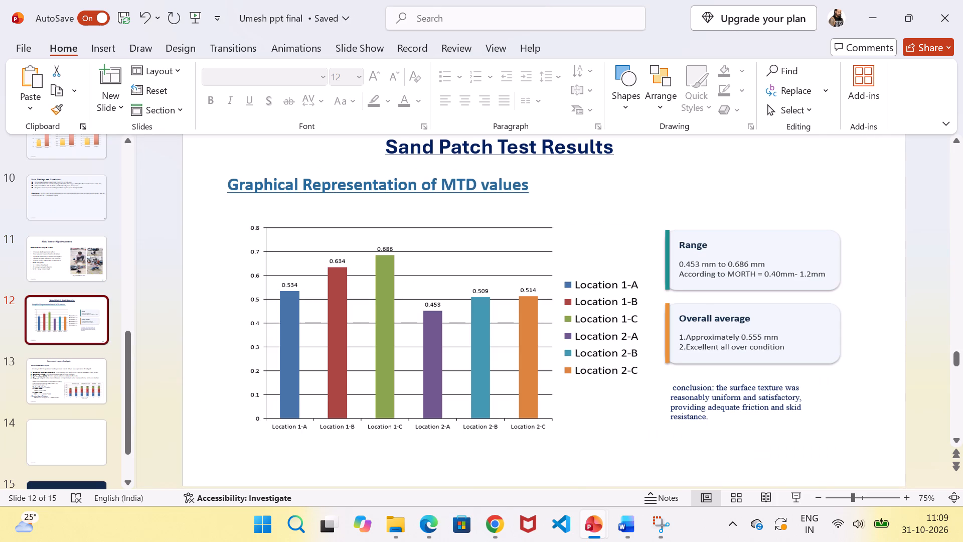
pyautogui.scroll(1, 559, 304)
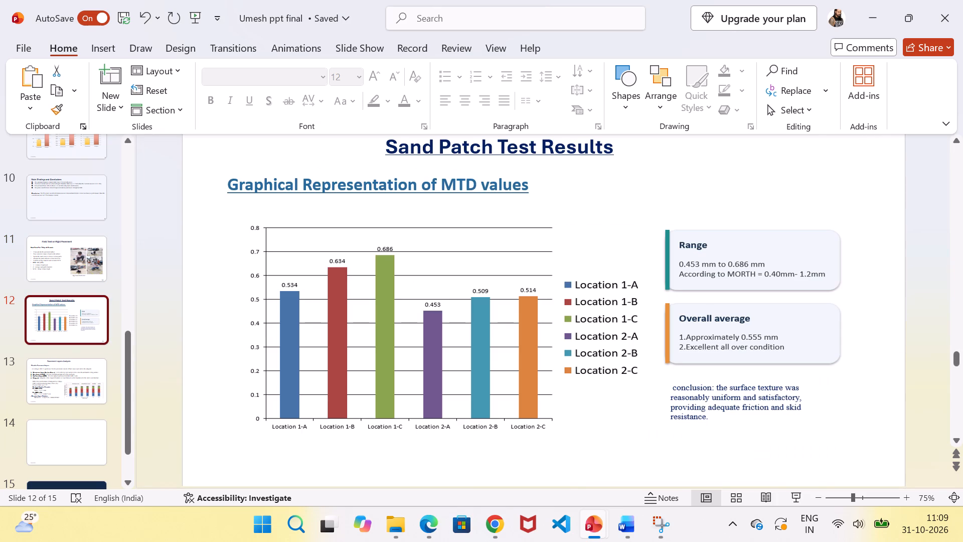
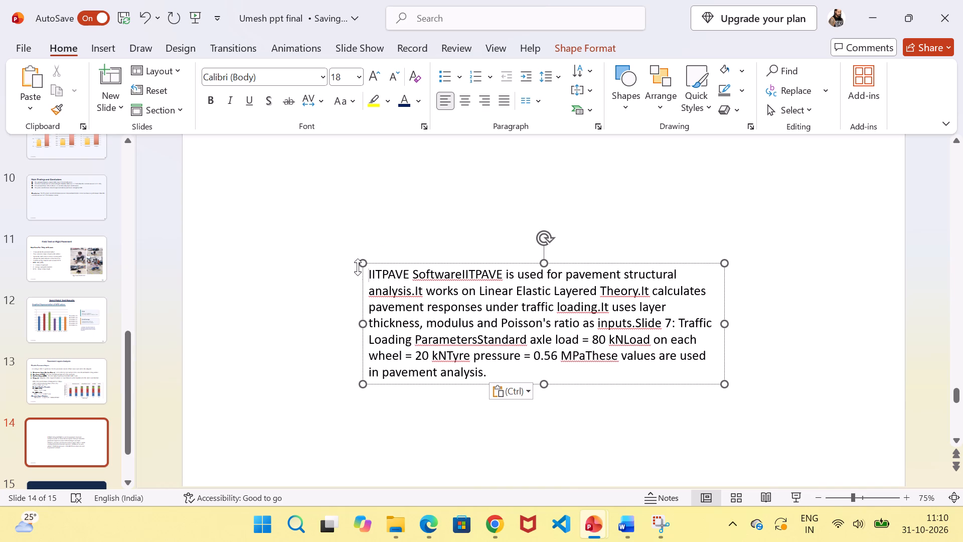
# Stretch the IITPAVE text box on slide 14 from its upper-left corner until it starts near the slide's upper-left corner.
pyautogui.moveTo(358, 267); pyautogui.dragTo(367, 264)
pyautogui.moveTo(367, 264); pyautogui.dragTo(252, 184)
pyautogui.moveTo(252, 184); pyautogui.dragTo(516, 335)
pyautogui.click(516, 335)
pyautogui.moveTo(362, 259); pyautogui.dragTo(315, 201)
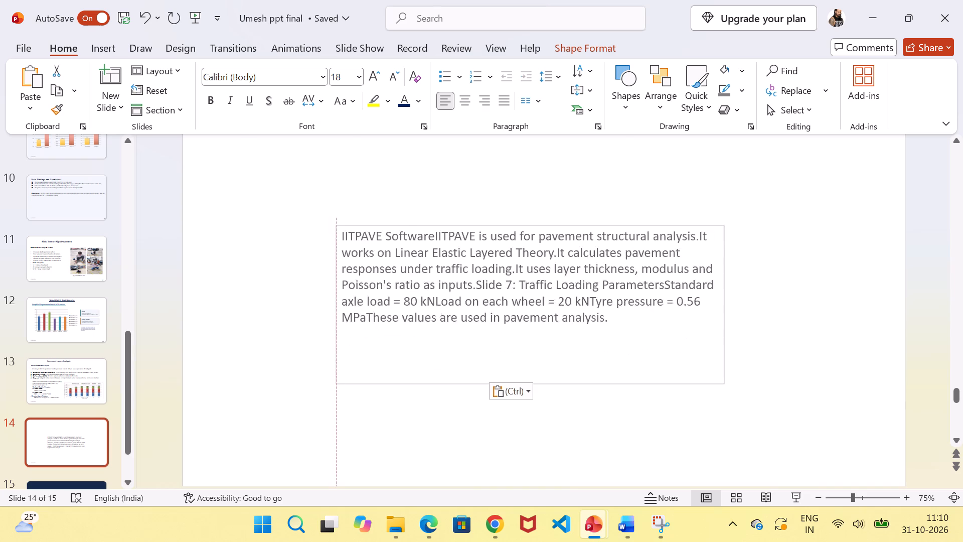
pyautogui.moveTo(315, 201); pyautogui.dragTo(226, 140)
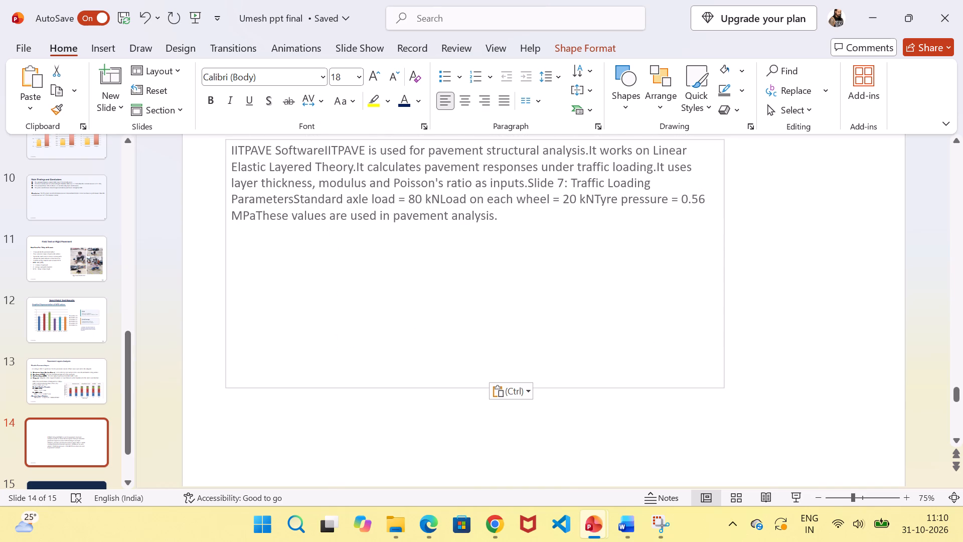
pyautogui.moveTo(226, 140); pyautogui.dragTo(255, 159)
pyautogui.scroll(1, 255, 159)
pyautogui.keyDown('ctrl'); pyautogui.scroll(-1, 255, 159); pyautogui.keyUp('ctrl')
pyautogui.keyDown('ctrl'); pyautogui.scroll(1, 255, 159); pyautogui.keyUp('ctrl')
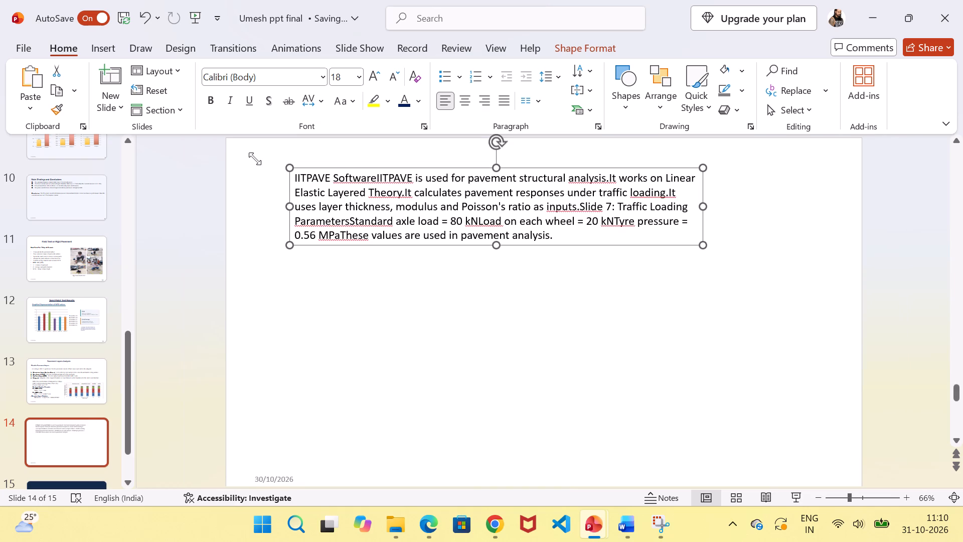
pyautogui.keyDown('ctrl'); pyautogui.scroll(1, 255, 159); pyautogui.keyUp('ctrl')
pyautogui.moveTo(291, 169); pyautogui.dragTo(262, 151)
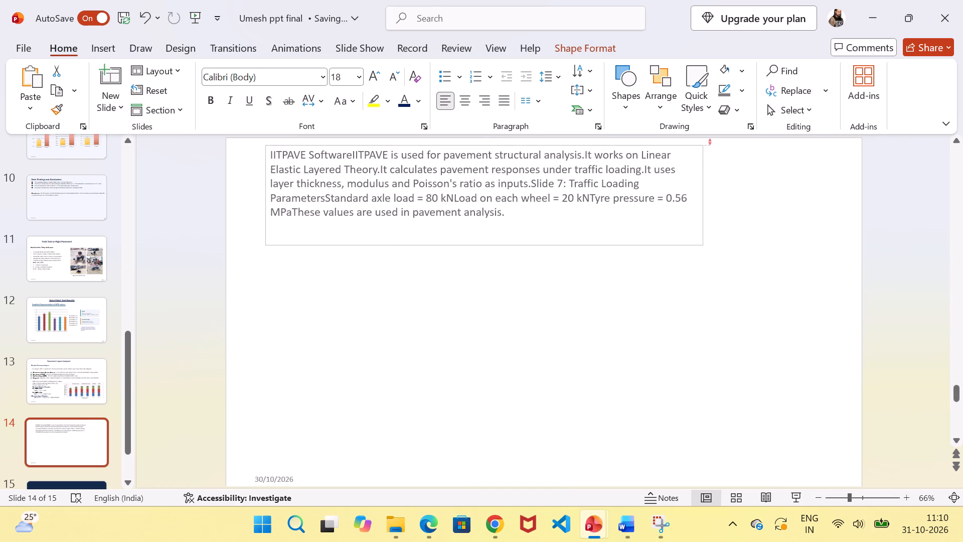
pyautogui.moveTo(262, 151); pyautogui.dragTo(263, 155)
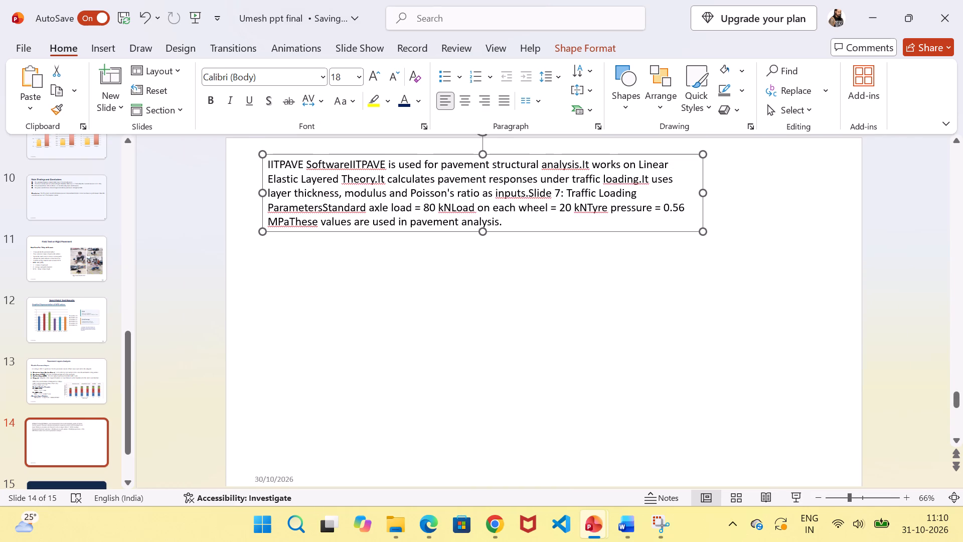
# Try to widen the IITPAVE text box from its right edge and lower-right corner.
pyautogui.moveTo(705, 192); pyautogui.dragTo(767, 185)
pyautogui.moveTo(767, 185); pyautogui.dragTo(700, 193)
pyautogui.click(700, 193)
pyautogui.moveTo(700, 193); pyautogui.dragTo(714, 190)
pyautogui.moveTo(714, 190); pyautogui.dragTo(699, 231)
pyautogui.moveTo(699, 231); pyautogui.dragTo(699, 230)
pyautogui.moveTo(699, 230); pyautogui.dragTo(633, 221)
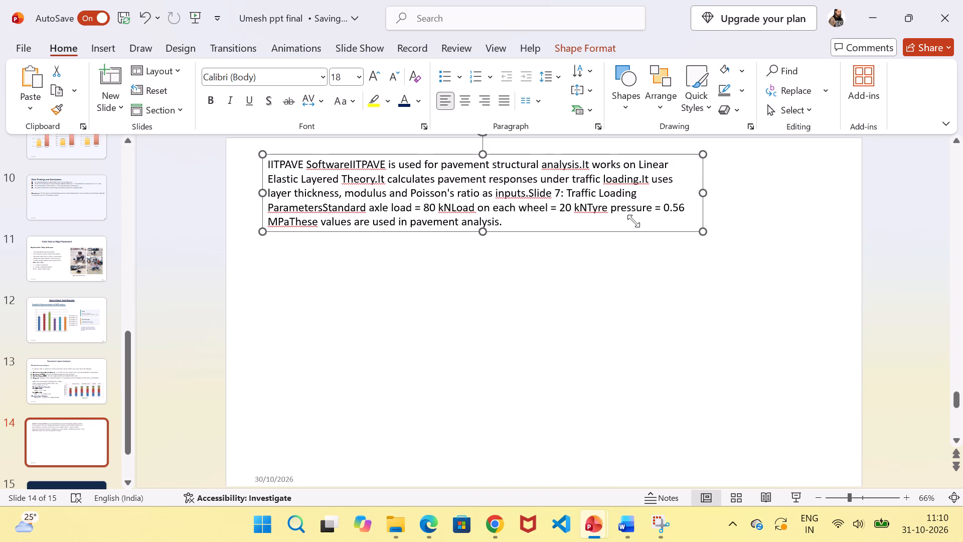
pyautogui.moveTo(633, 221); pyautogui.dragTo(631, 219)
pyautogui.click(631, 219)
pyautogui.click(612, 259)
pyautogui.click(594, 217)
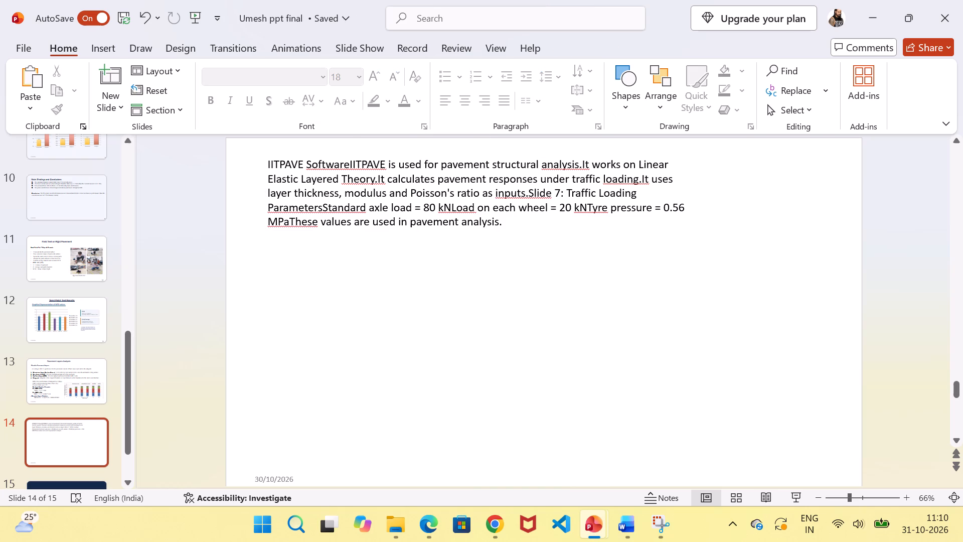
# Put IITPAVE Software on its own line as a heading, formatted bold and dark blue.
pyautogui.click(348, 162)
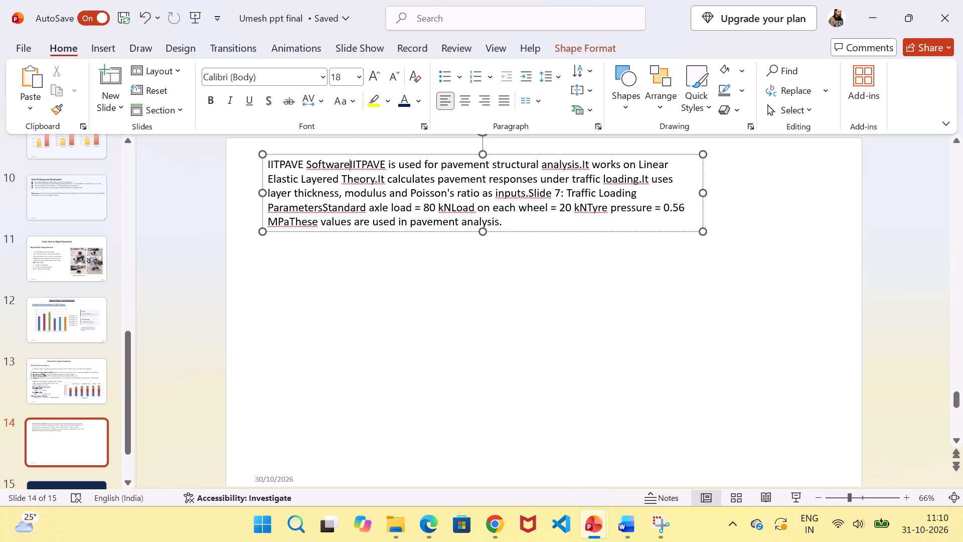
pyautogui.press('Return')
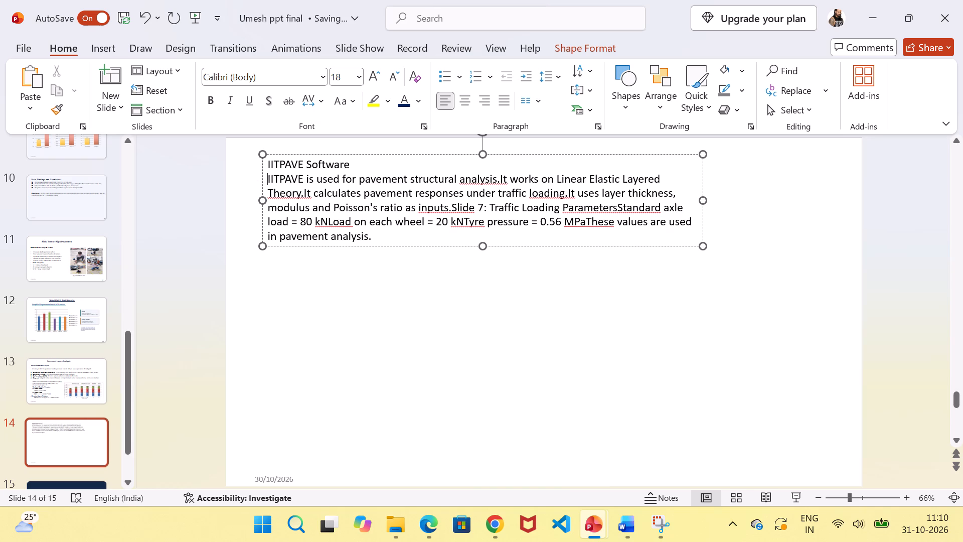
pyautogui.moveTo(267, 163); pyautogui.dragTo(344, 168)
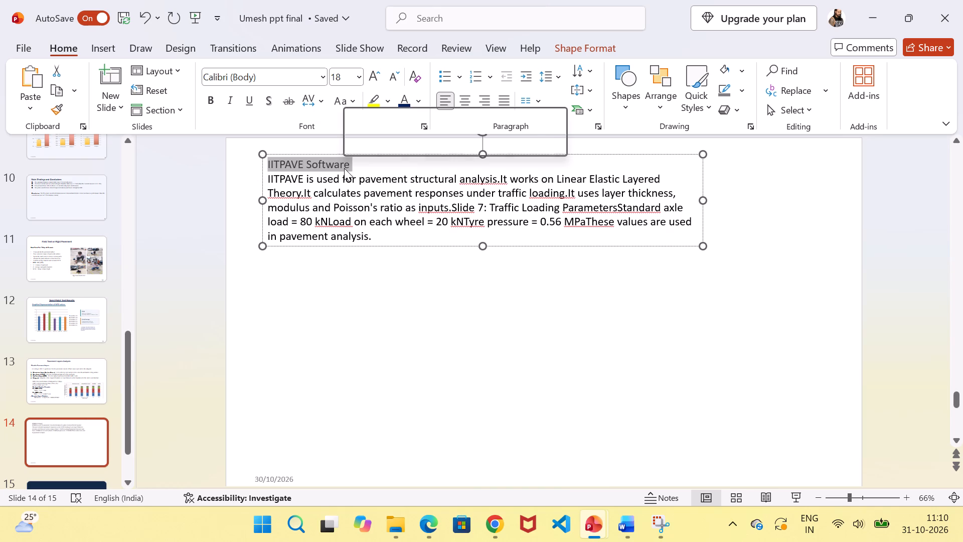
pyautogui.click(358, 137)
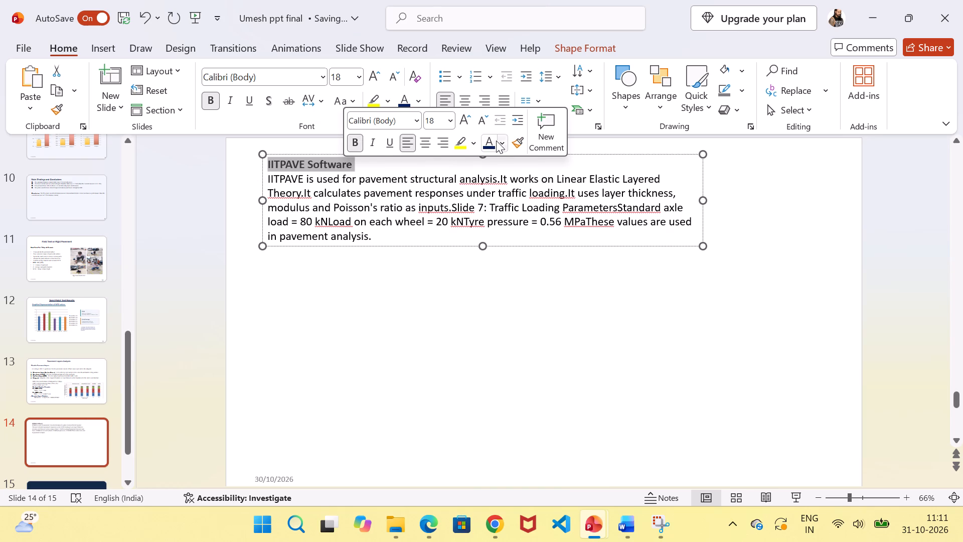
pyautogui.click(494, 141)
pyautogui.click(401, 315)
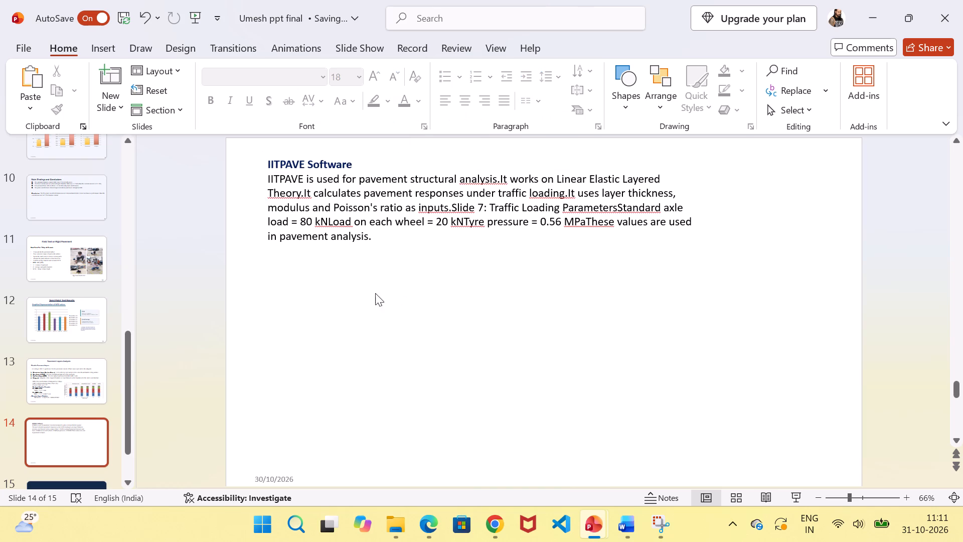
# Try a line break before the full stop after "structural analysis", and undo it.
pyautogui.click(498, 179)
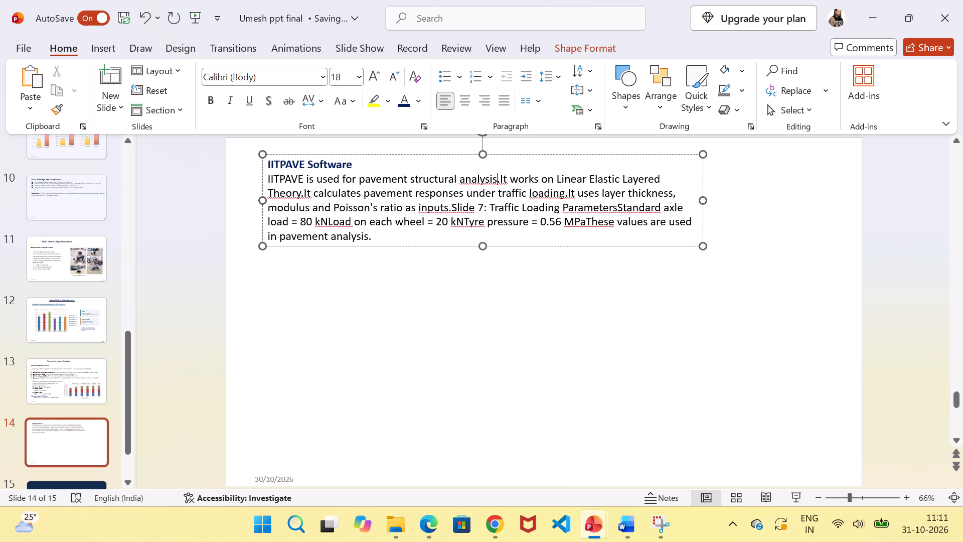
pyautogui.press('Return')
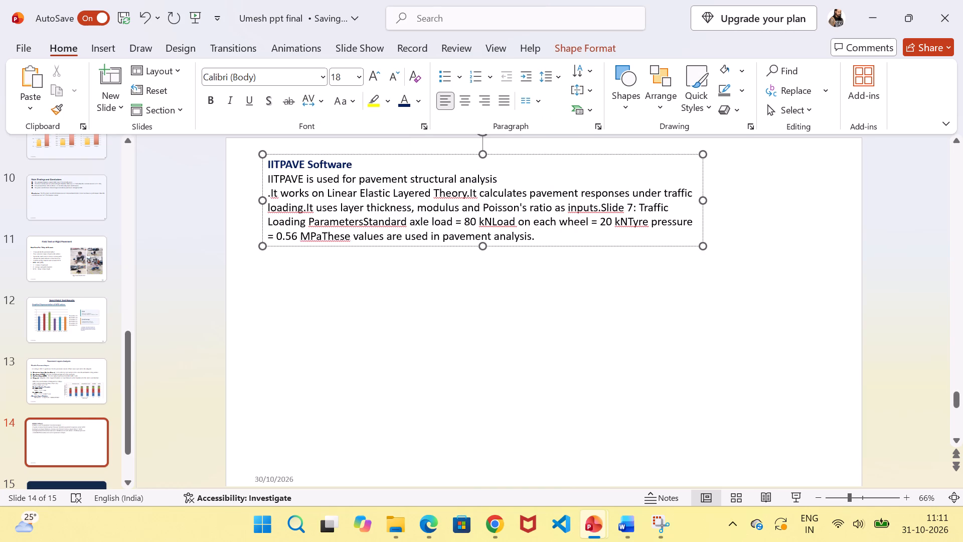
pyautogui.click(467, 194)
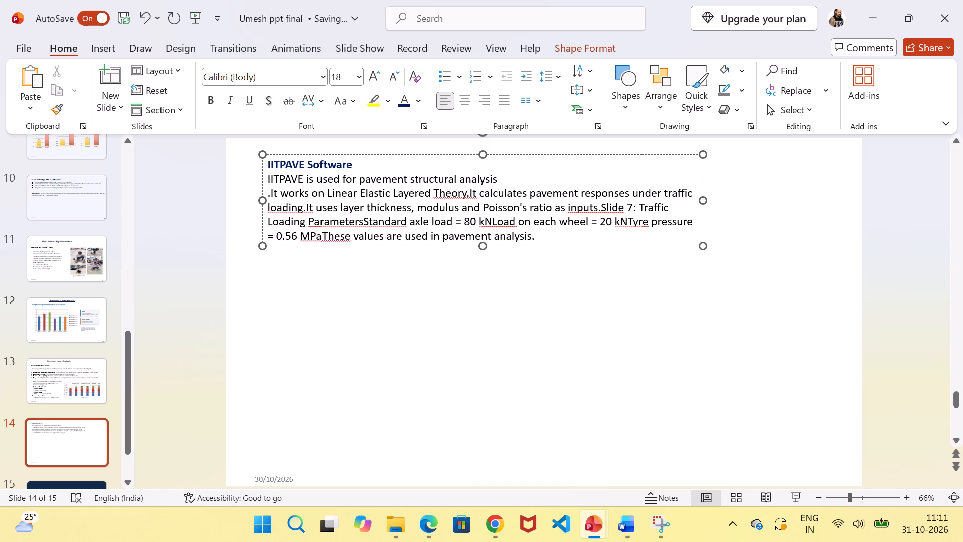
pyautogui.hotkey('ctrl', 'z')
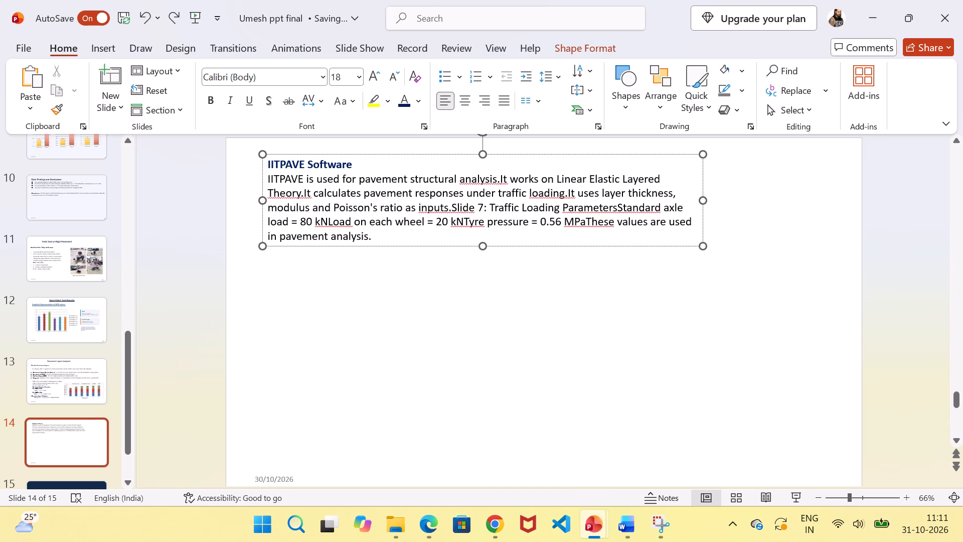
# Start new lines at "It works on Linear Elastic Layered Theory" and "It calculates pavement responses".
pyautogui.click(501, 179)
pyautogui.press('Return')
pyautogui.click(465, 189)
pyautogui.click(465, 196)
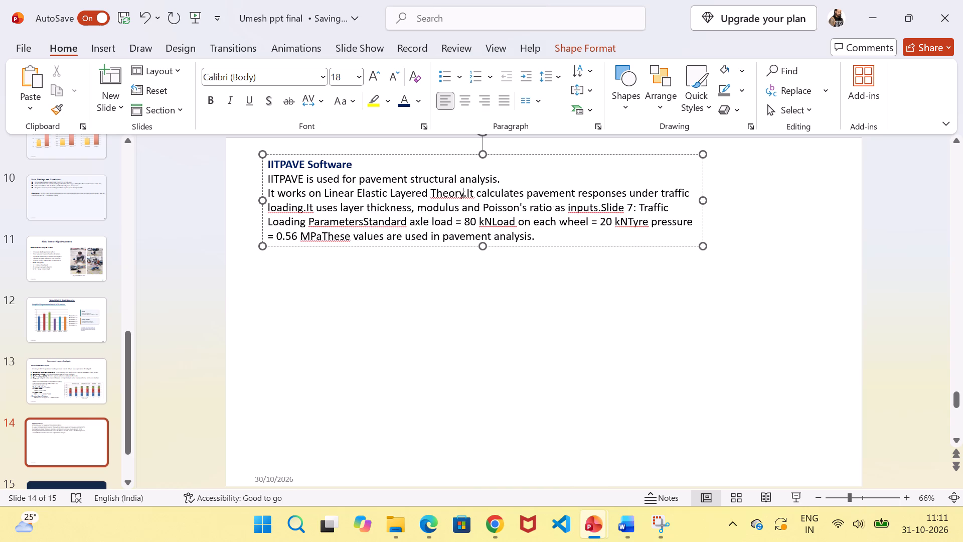
pyautogui.click(468, 196)
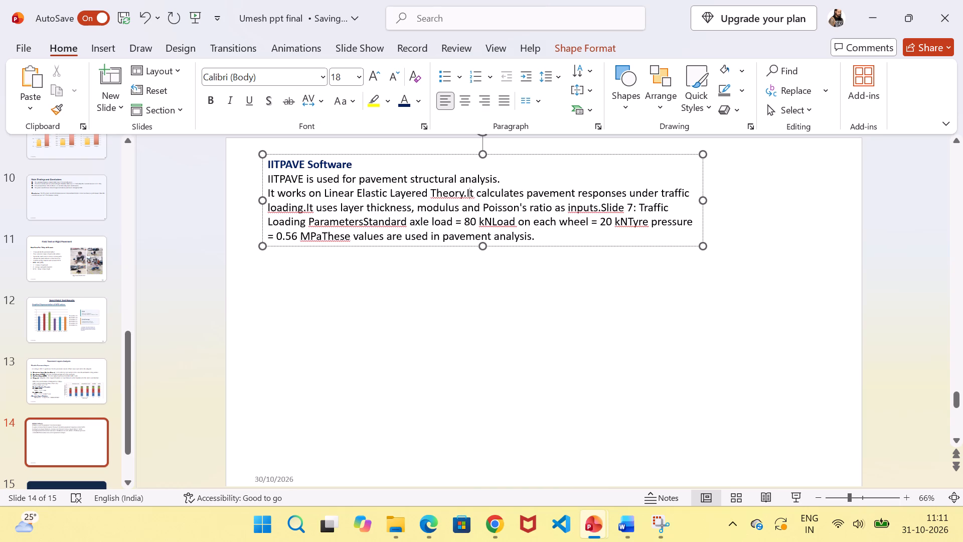
pyautogui.click(466, 191)
pyautogui.press('Return')
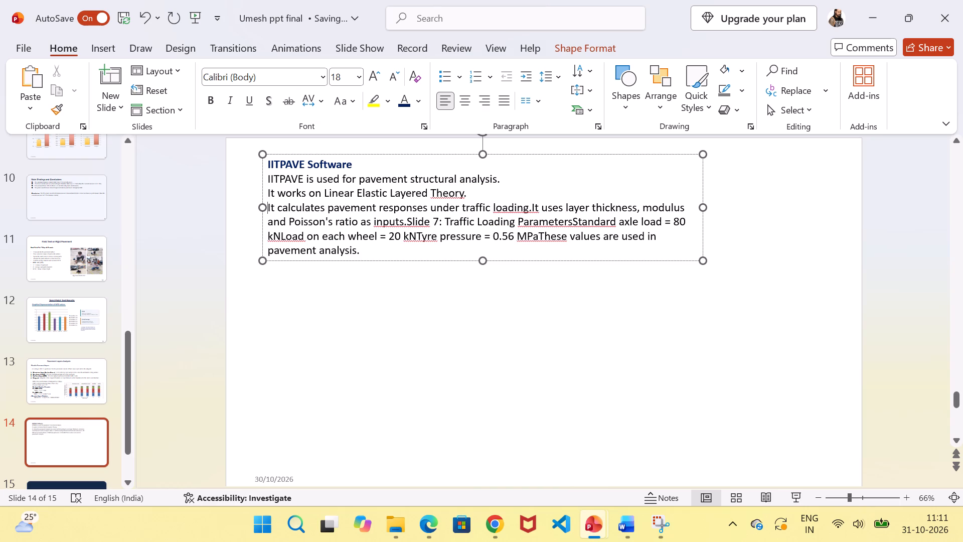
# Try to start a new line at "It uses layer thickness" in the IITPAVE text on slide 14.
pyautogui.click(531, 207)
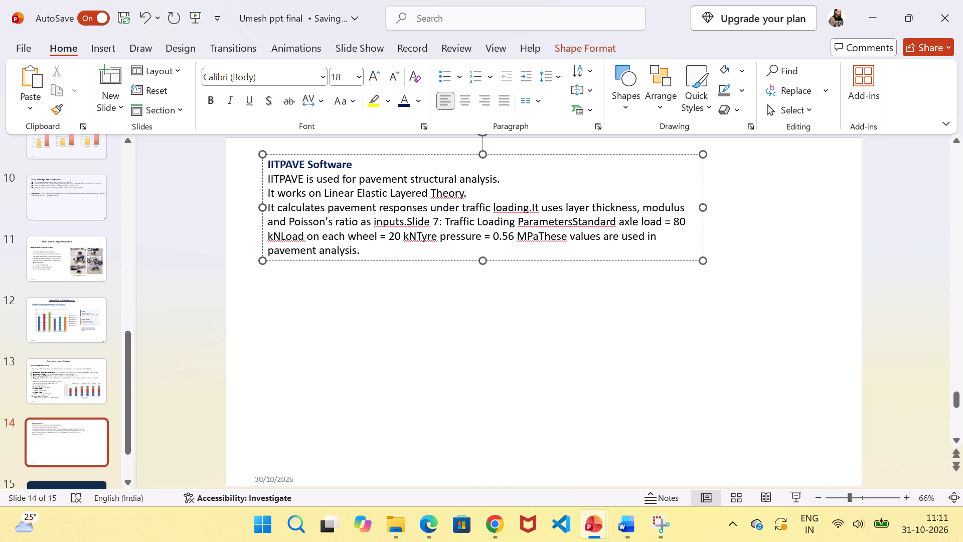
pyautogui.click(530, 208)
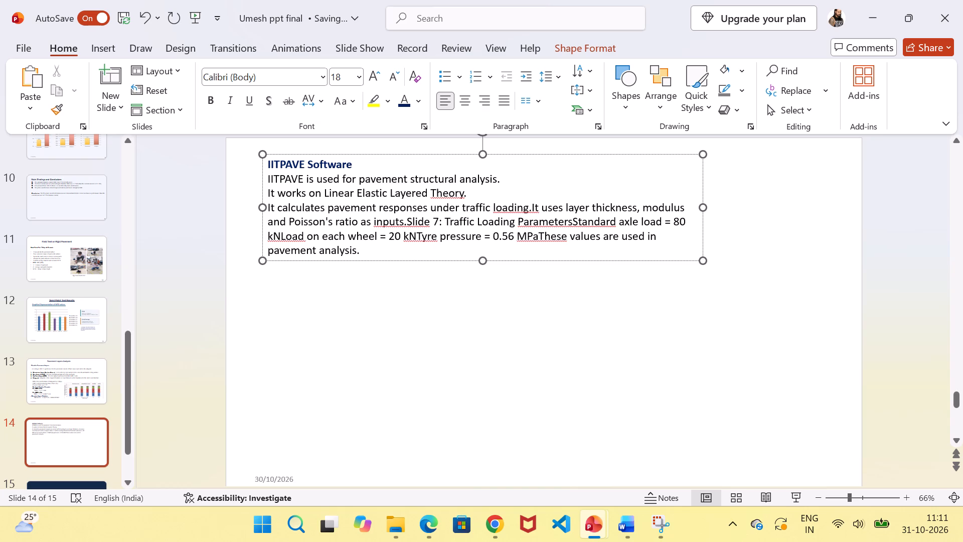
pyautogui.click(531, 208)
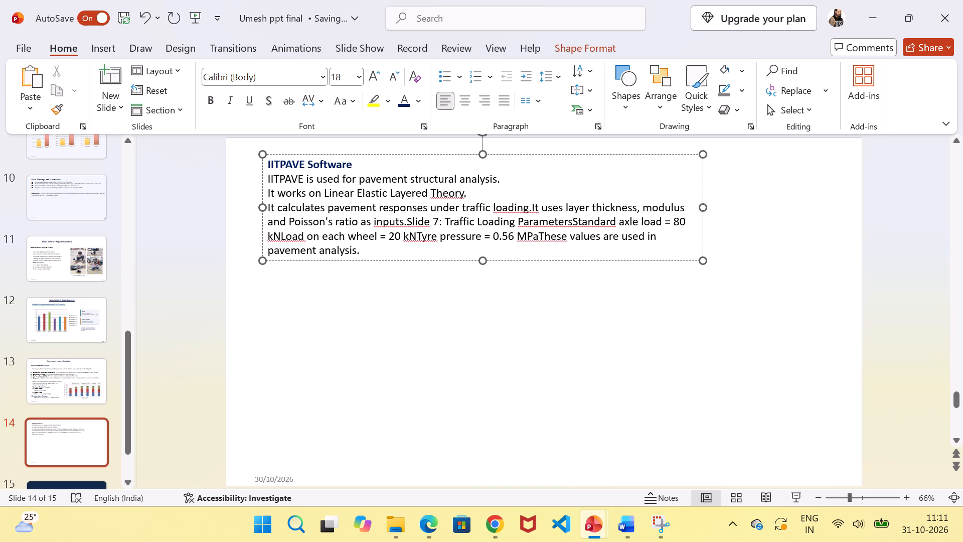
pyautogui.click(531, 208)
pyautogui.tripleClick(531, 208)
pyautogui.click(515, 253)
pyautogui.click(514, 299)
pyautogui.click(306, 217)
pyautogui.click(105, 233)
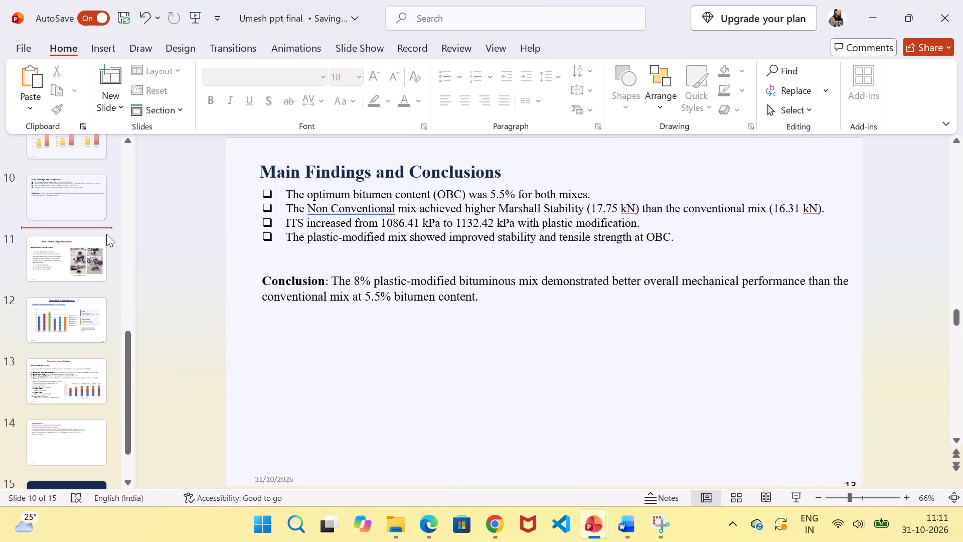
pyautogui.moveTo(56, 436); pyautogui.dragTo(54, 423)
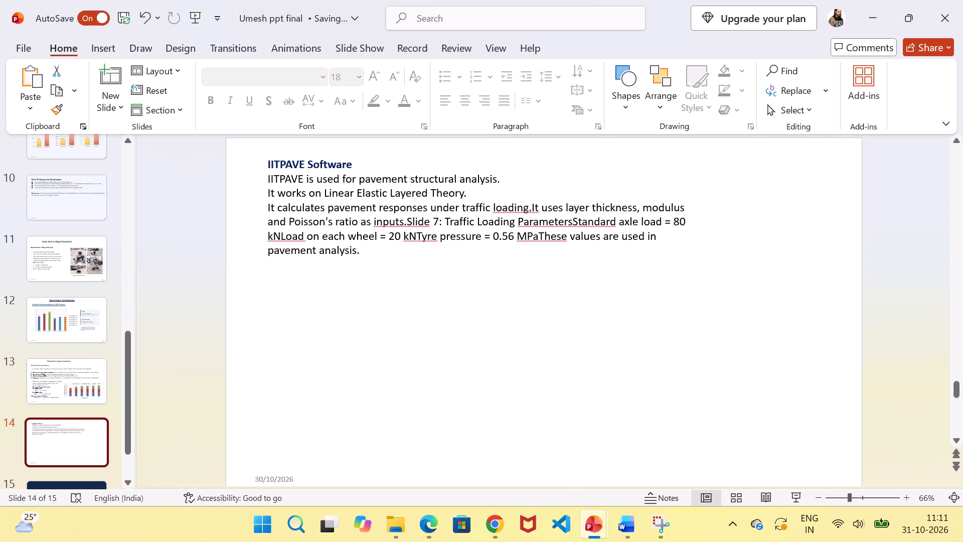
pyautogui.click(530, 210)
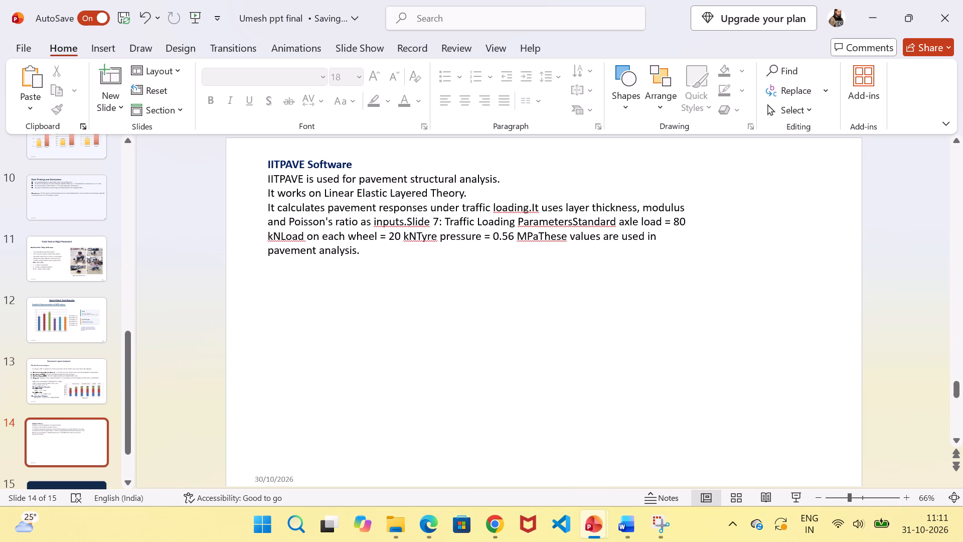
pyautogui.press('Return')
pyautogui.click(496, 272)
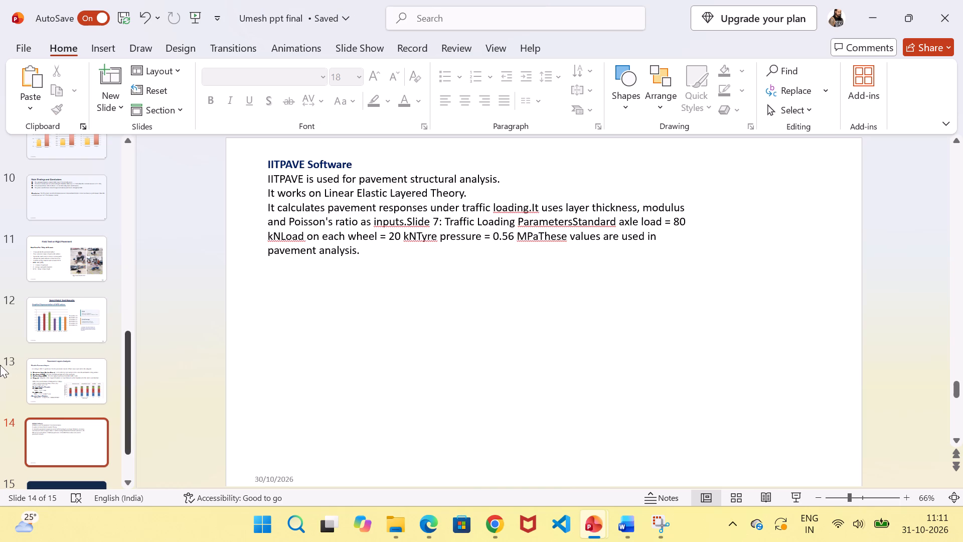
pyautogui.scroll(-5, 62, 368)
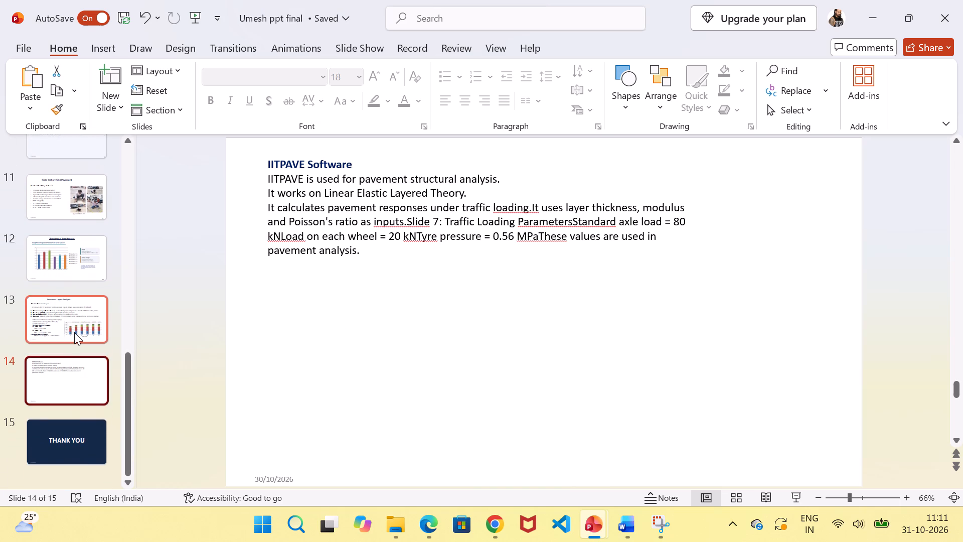
# Look back through the deck's slides, examining the Field Test on Rigid Pavement and Sand Patch Test Results slides.
pyautogui.click(74, 332)
pyautogui.click(72, 368)
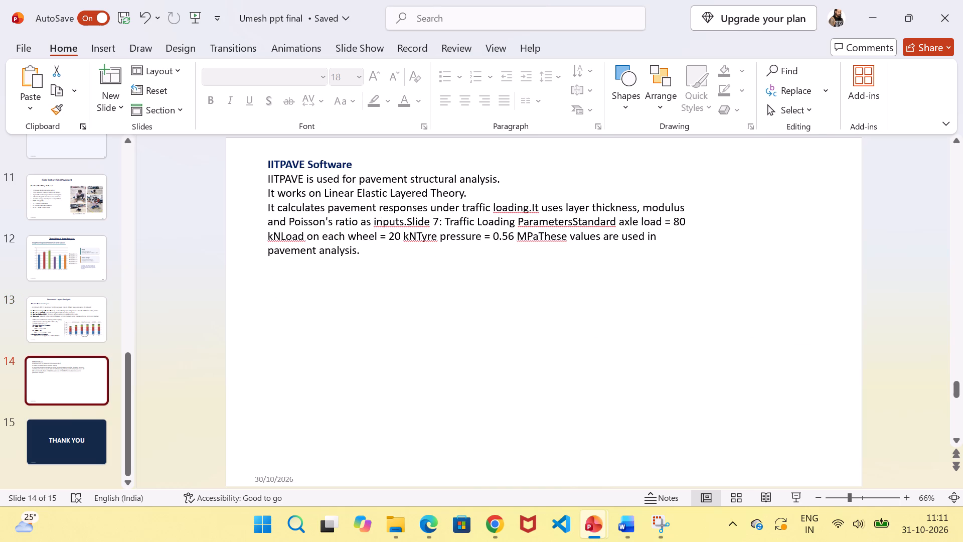
pyautogui.scroll(6, 77, 247)
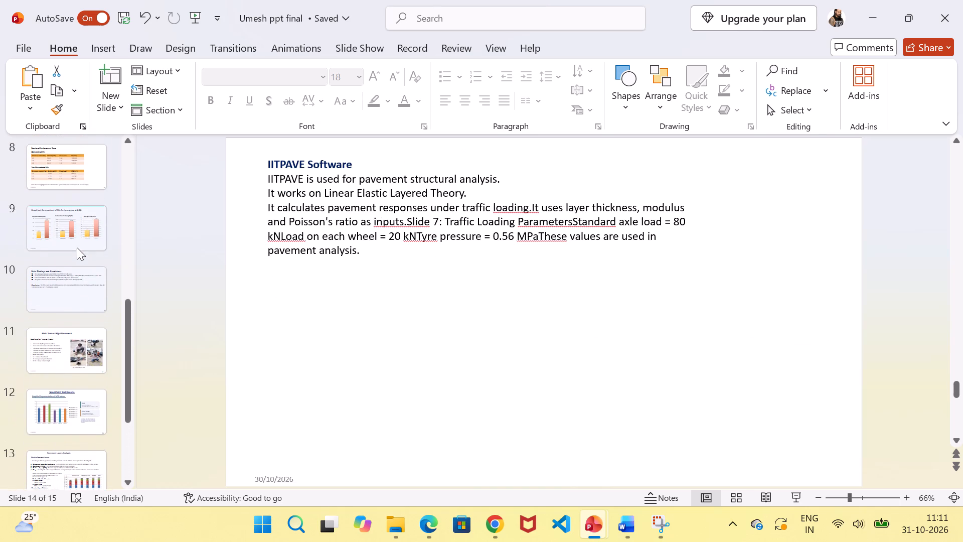
pyautogui.scroll(6, 82, 241)
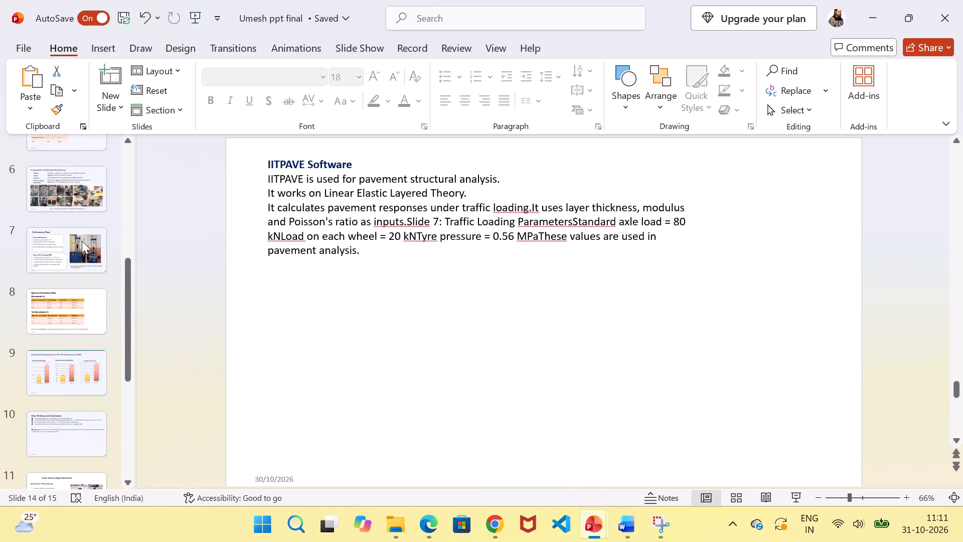
pyautogui.scroll(20, 82, 241)
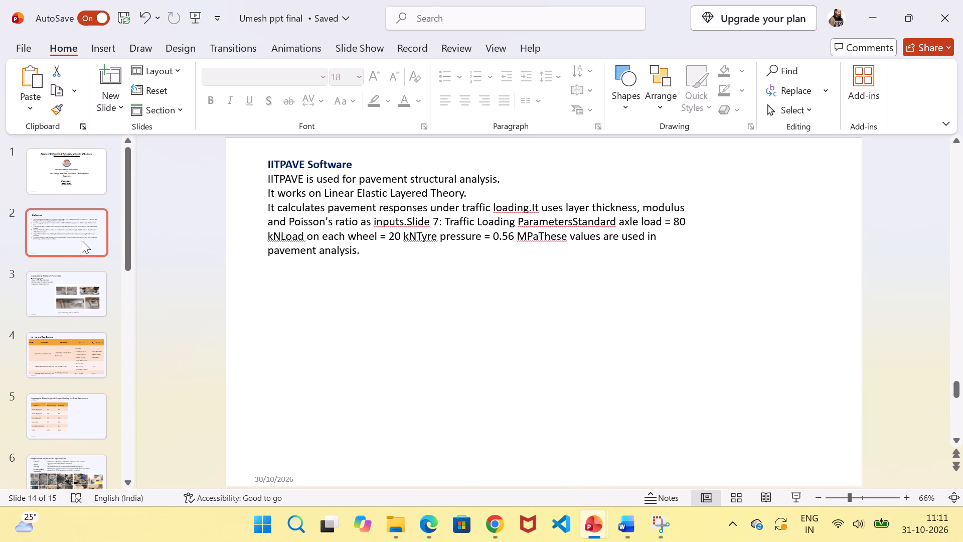
pyautogui.scroll(-15, 82, 224)
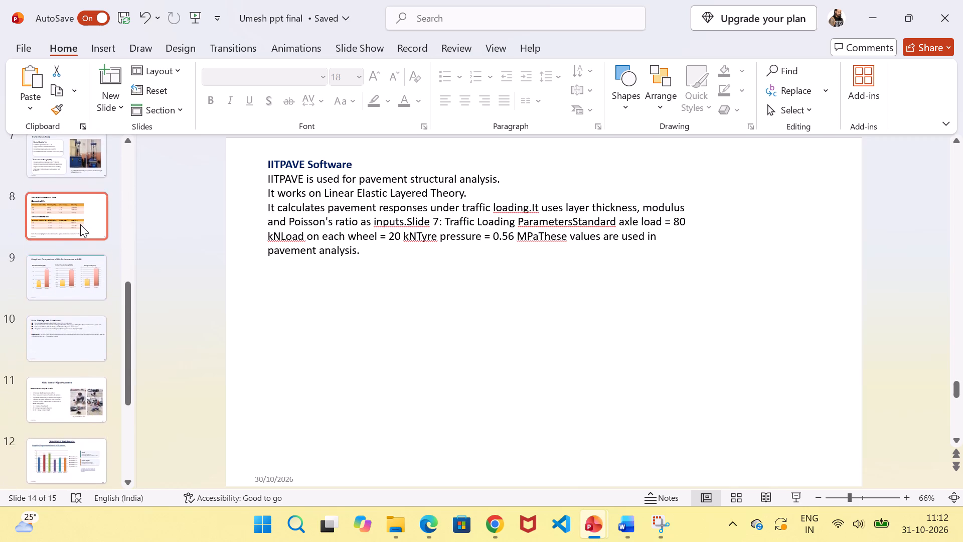
pyautogui.scroll(-4, 80, 224)
pyautogui.click(61, 276)
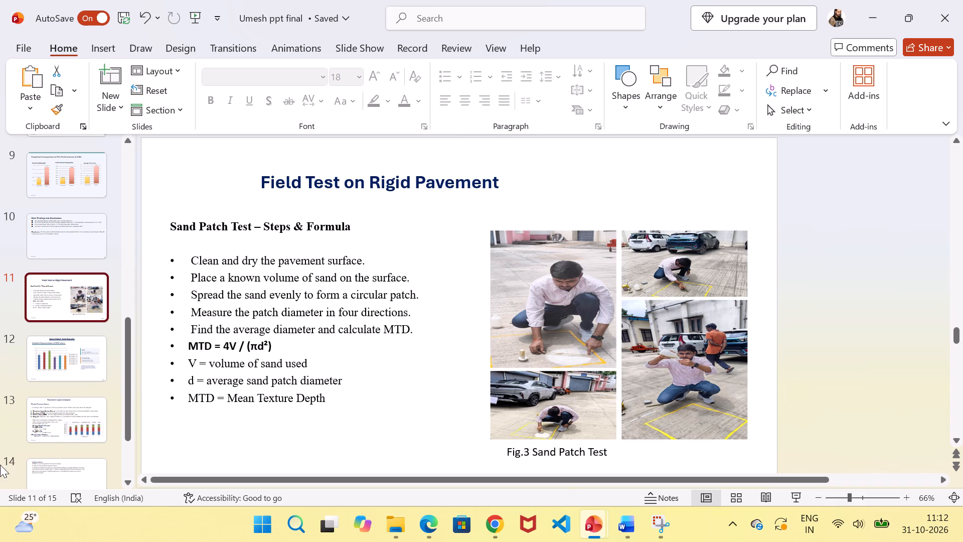
pyautogui.click(71, 365)
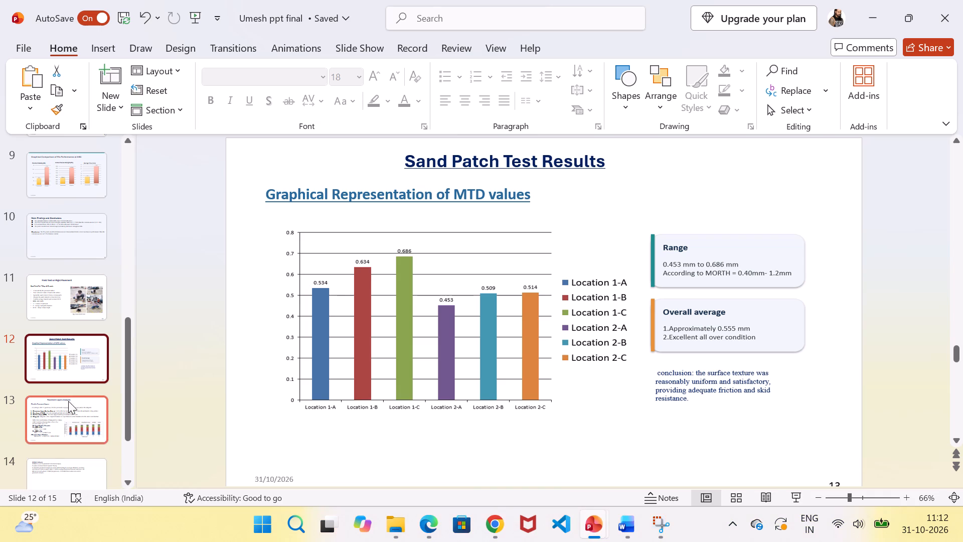
pyautogui.scroll(-3, 56, 369)
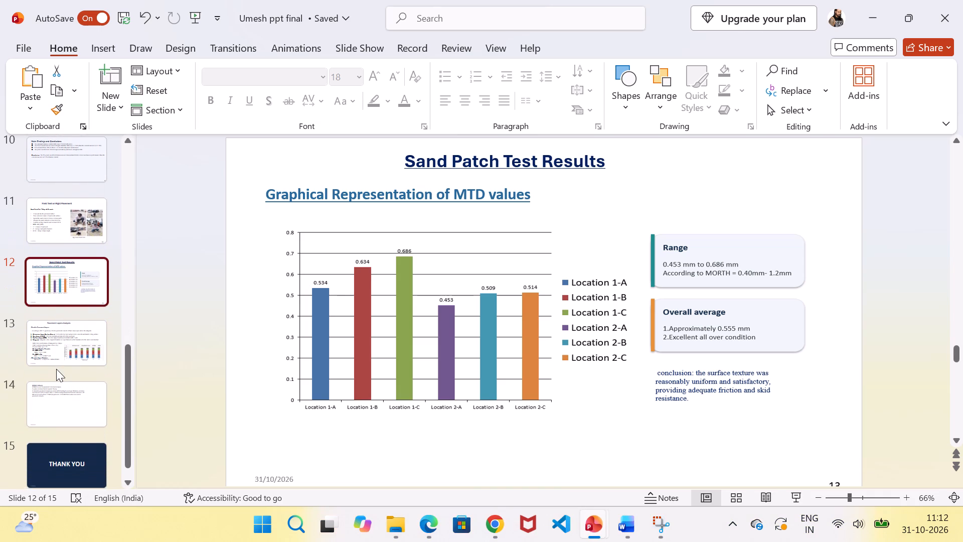
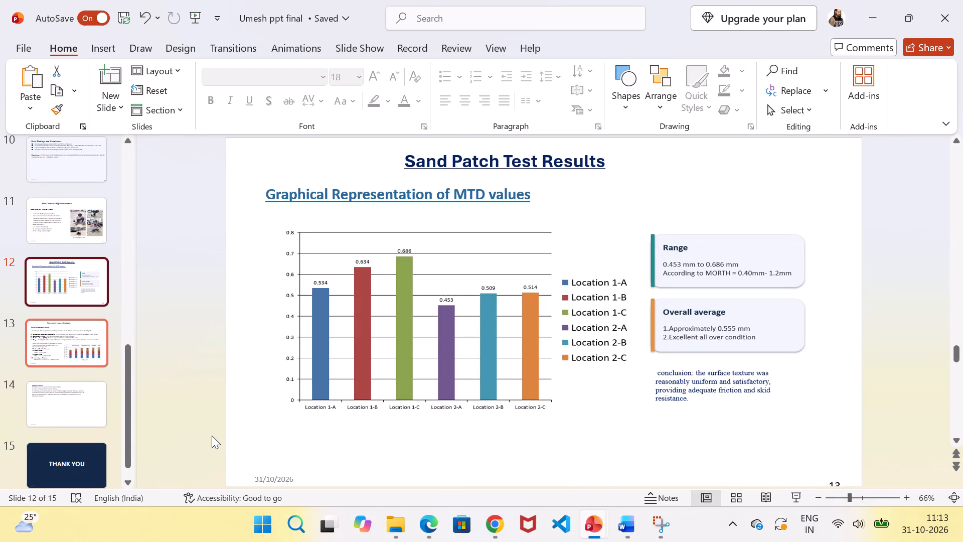
# Return to the IITPAVE Software slide and look through the thumbnails of the deck's other slides.
pyautogui.click(75, 390)
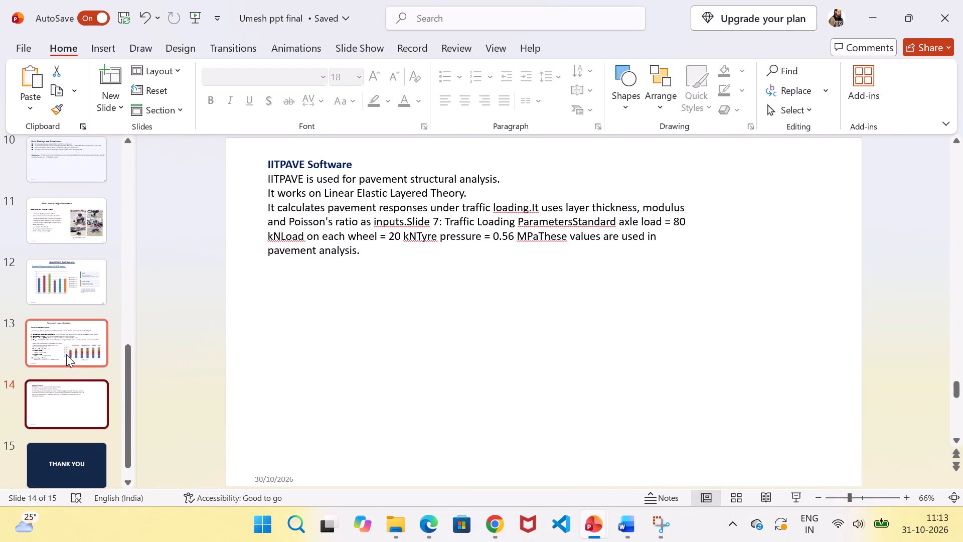
pyautogui.click(79, 415)
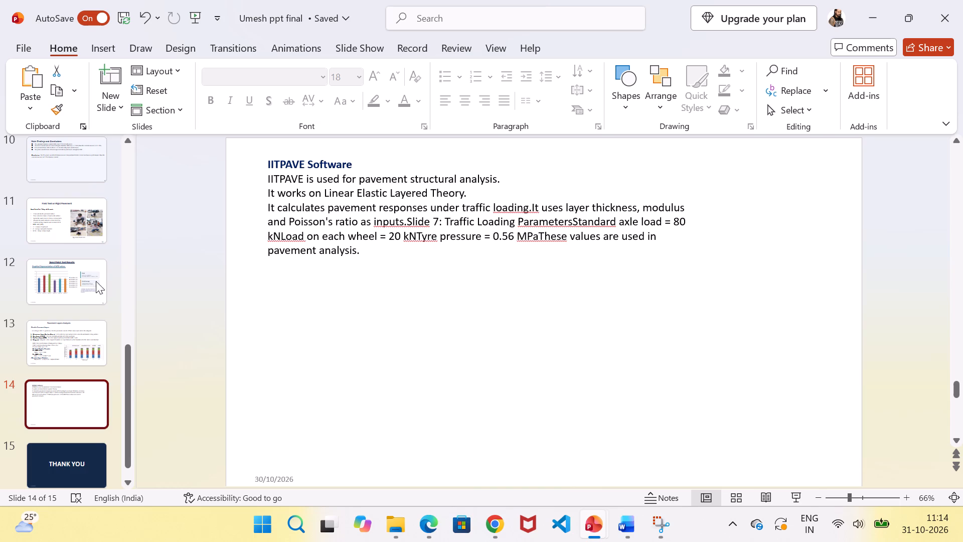
pyautogui.scroll(3, 88, 245)
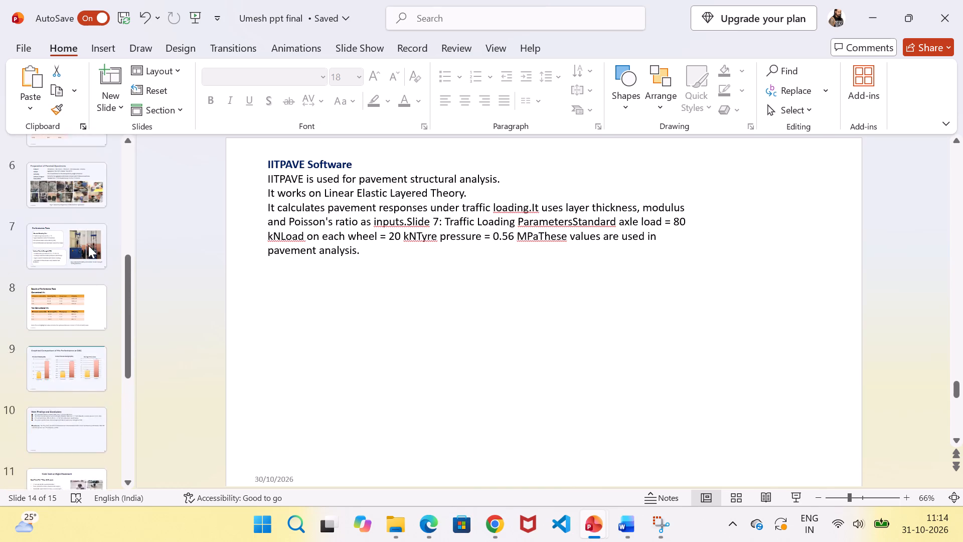
pyautogui.scroll(8, 88, 245)
pyautogui.scroll(-3, 88, 245)
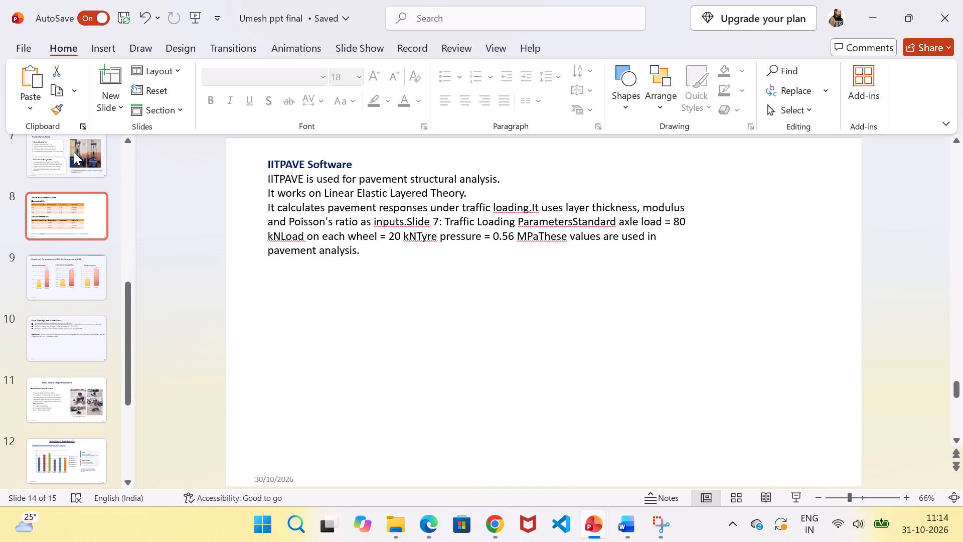
pyautogui.scroll(-1, 74, 152)
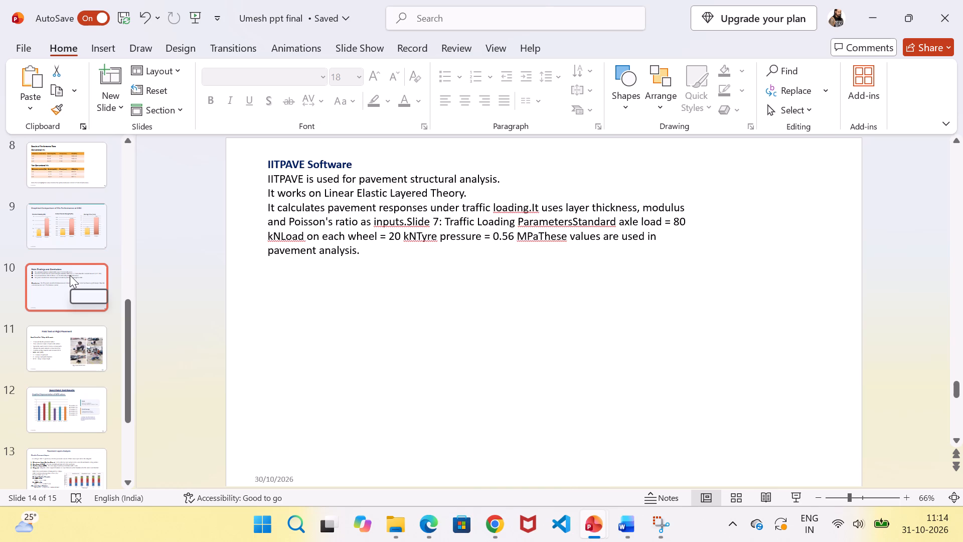
pyautogui.scroll(-1, 70, 354)
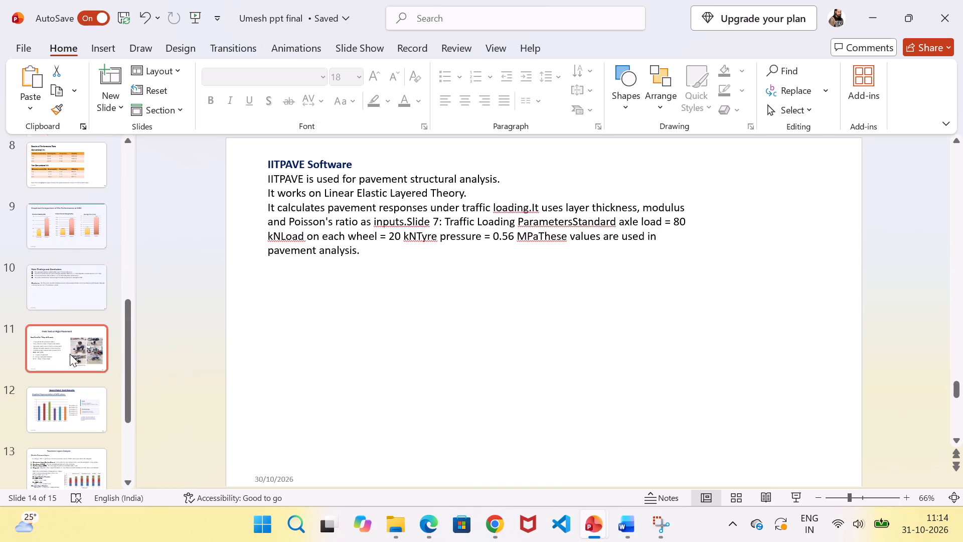
pyautogui.scroll(-2, 70, 354)
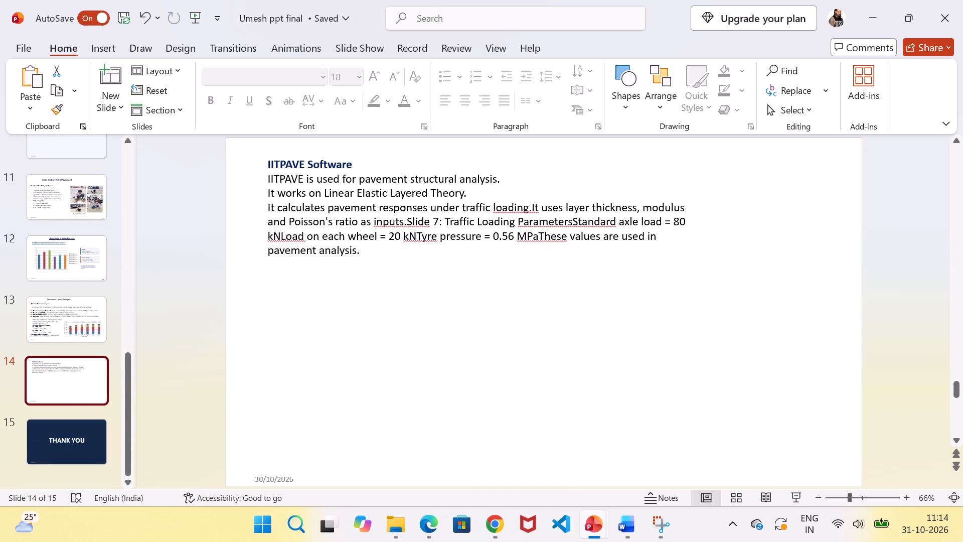
# Start a new line at "It uses layer thickness" in the IITPAVE Software text on slide 14.
pyautogui.click(325, 207)
pyautogui.click(380, 207)
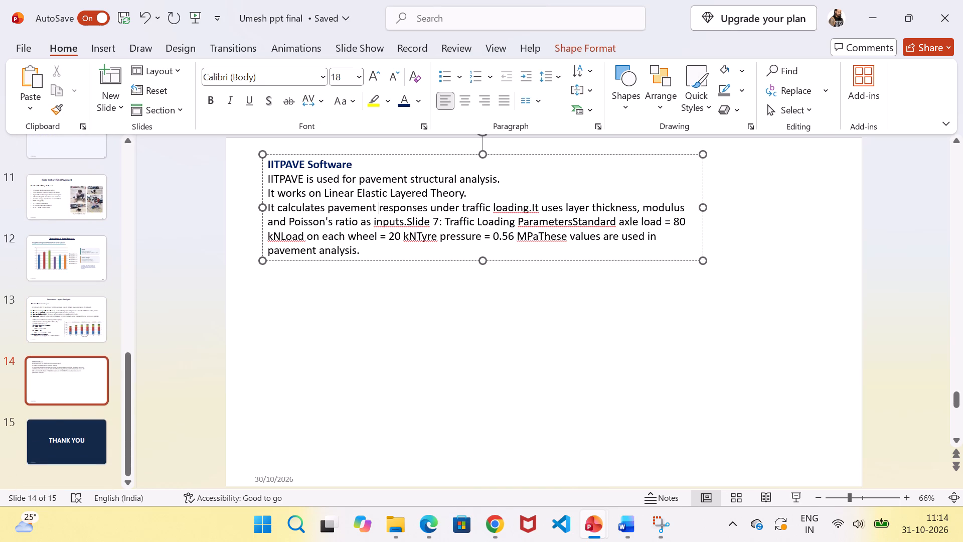
pyautogui.click(532, 208)
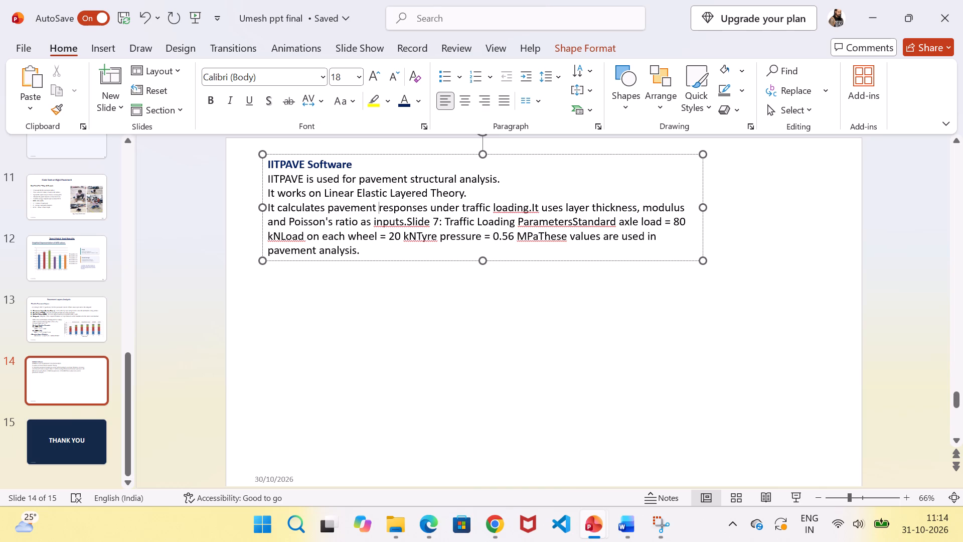
pyautogui.click(532, 208)
pyautogui.click(532, 208)
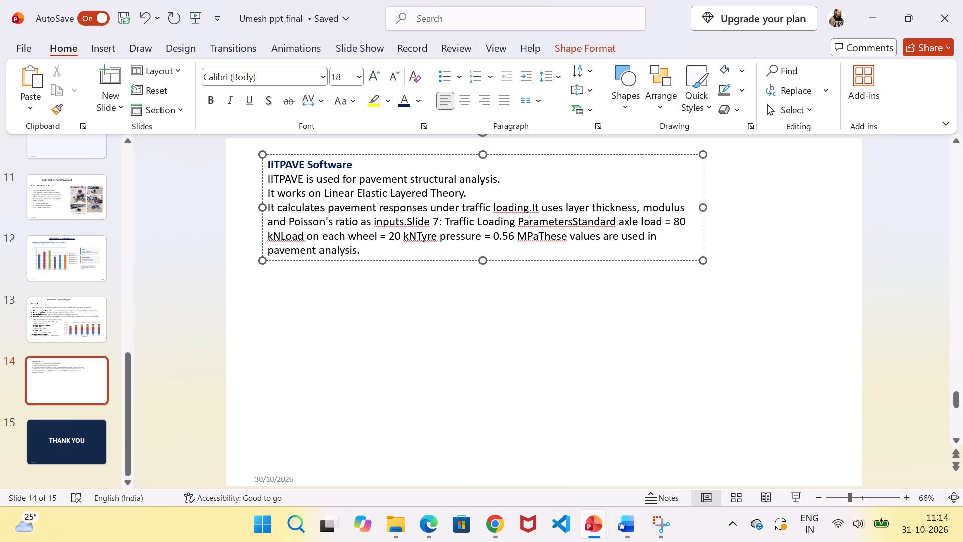
pyautogui.click(507, 221)
pyautogui.click(528, 209)
pyautogui.click(429, 220)
pyautogui.click(533, 206)
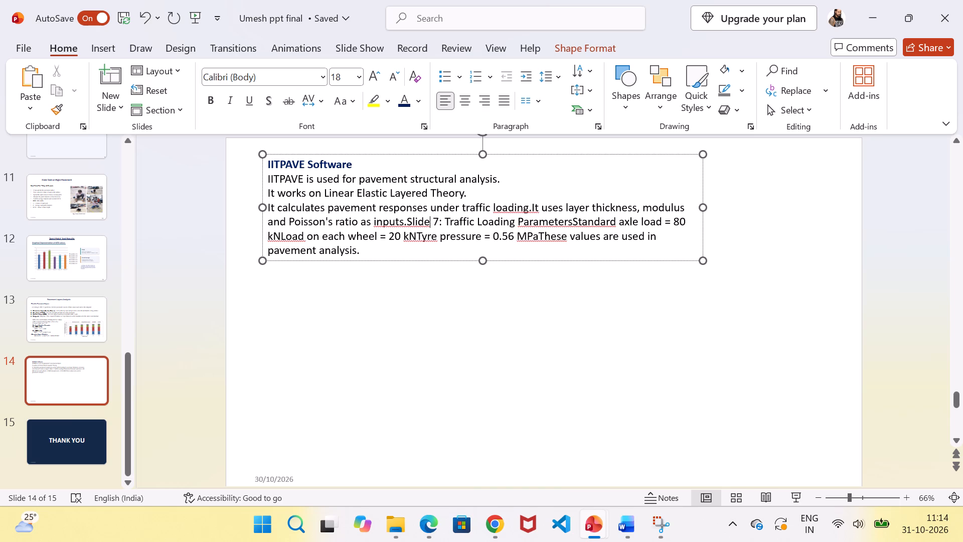
pyautogui.click(533, 206)
pyautogui.doubleClick(533, 206)
pyautogui.moveTo(533, 206); pyautogui.dragTo(518, 211)
pyautogui.moveTo(518, 211); pyautogui.dragTo(509, 207)
pyautogui.click(436, 209)
pyautogui.press('space')
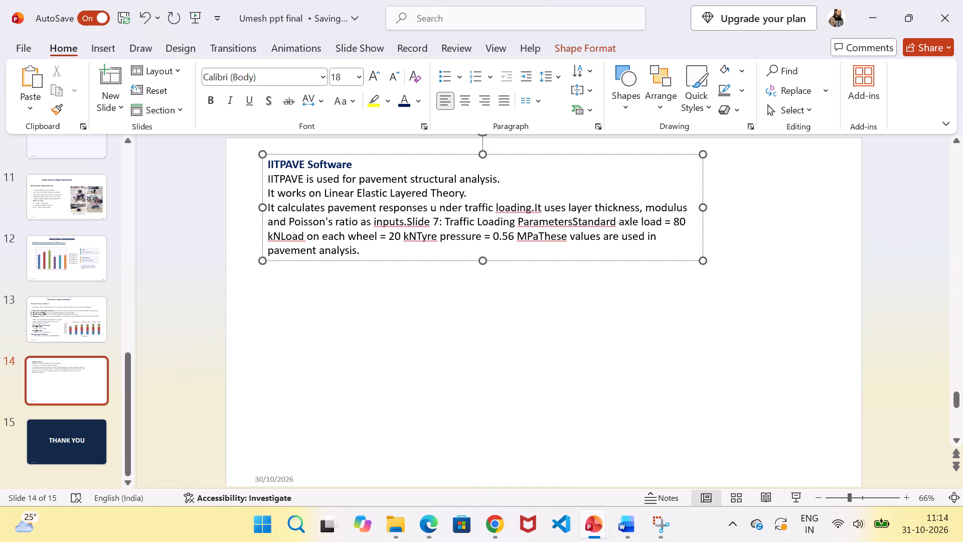
pyautogui.press('BackSpace')
pyautogui.press('Right')
pyautogui.press('Right')
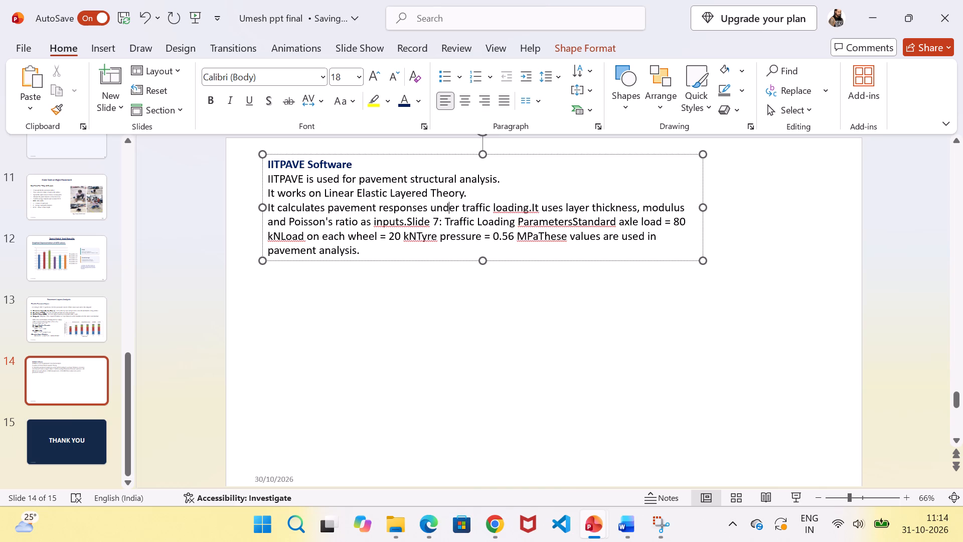
pyautogui.press('Right')
pyautogui.press('Right')
pyautogui.press('Right')
pyautogui.press('Right')
pyautogui.press('Right')
pyautogui.press('Right')
pyautogui.press('Right')
pyautogui.press('Right')
pyautogui.press('Right')
pyautogui.press('Right')
pyautogui.press('Right')
pyautogui.press('Right')
pyautogui.press('Right')
pyautogui.press('Right')
pyautogui.press('Right')
pyautogui.press('Right')
pyautogui.press('Right')
pyautogui.press('Right')
pyautogui.press('Right')
pyautogui.press('Right')
pyautogui.press('Left')
pyautogui.press('Return')
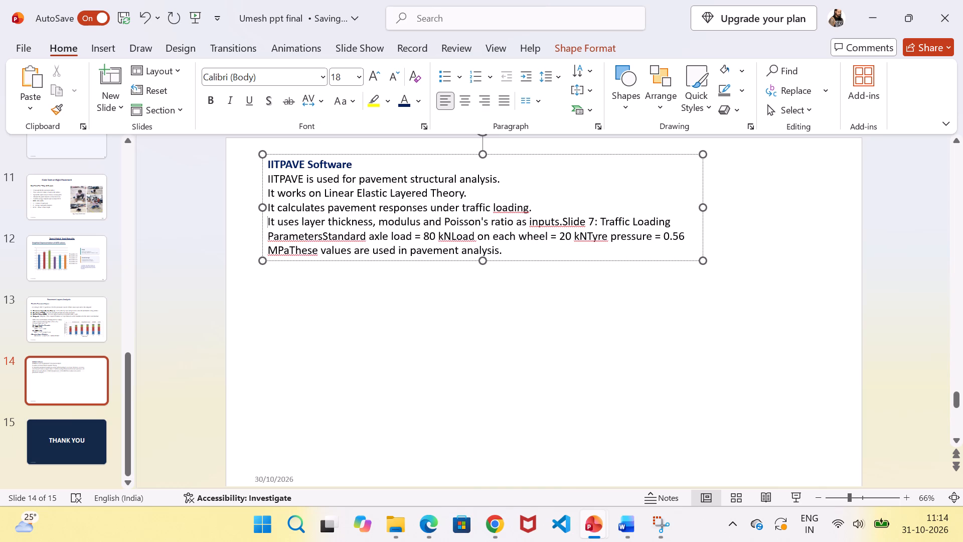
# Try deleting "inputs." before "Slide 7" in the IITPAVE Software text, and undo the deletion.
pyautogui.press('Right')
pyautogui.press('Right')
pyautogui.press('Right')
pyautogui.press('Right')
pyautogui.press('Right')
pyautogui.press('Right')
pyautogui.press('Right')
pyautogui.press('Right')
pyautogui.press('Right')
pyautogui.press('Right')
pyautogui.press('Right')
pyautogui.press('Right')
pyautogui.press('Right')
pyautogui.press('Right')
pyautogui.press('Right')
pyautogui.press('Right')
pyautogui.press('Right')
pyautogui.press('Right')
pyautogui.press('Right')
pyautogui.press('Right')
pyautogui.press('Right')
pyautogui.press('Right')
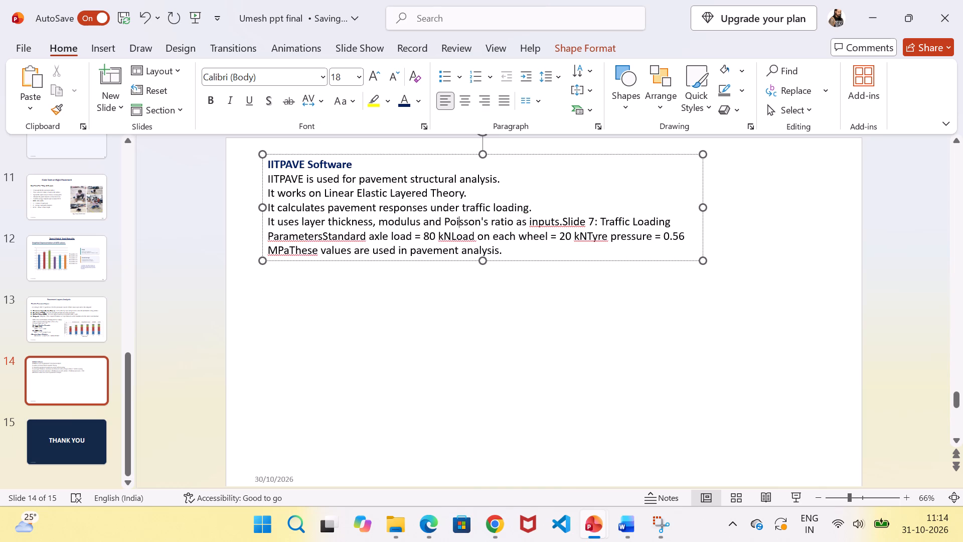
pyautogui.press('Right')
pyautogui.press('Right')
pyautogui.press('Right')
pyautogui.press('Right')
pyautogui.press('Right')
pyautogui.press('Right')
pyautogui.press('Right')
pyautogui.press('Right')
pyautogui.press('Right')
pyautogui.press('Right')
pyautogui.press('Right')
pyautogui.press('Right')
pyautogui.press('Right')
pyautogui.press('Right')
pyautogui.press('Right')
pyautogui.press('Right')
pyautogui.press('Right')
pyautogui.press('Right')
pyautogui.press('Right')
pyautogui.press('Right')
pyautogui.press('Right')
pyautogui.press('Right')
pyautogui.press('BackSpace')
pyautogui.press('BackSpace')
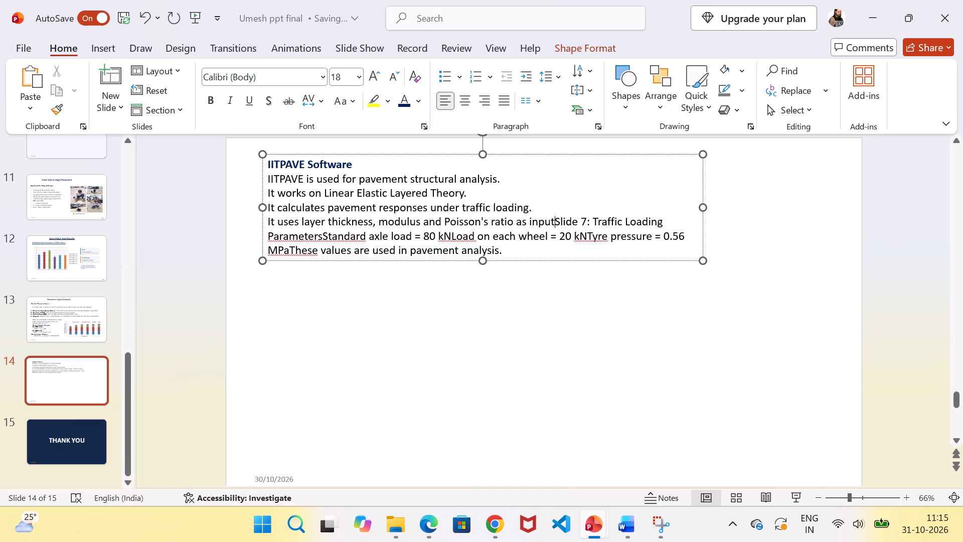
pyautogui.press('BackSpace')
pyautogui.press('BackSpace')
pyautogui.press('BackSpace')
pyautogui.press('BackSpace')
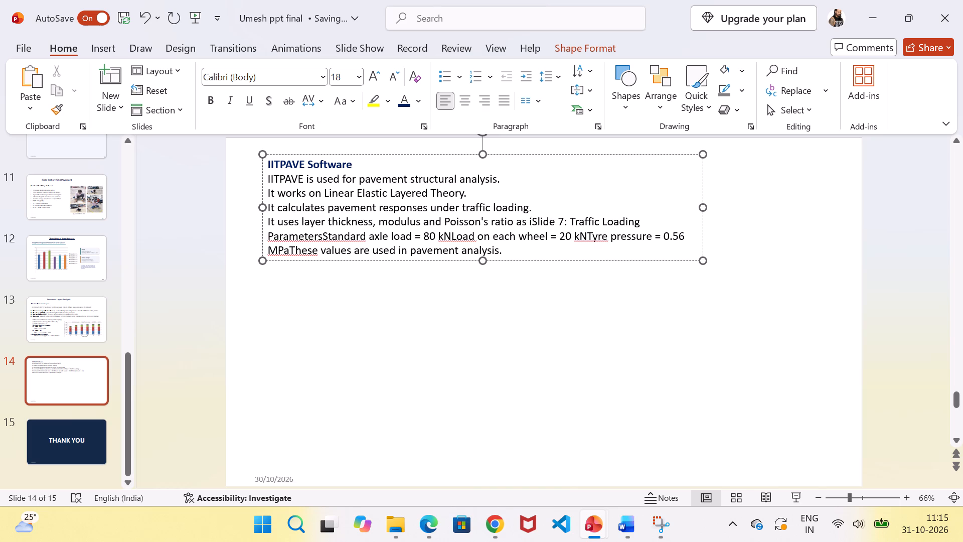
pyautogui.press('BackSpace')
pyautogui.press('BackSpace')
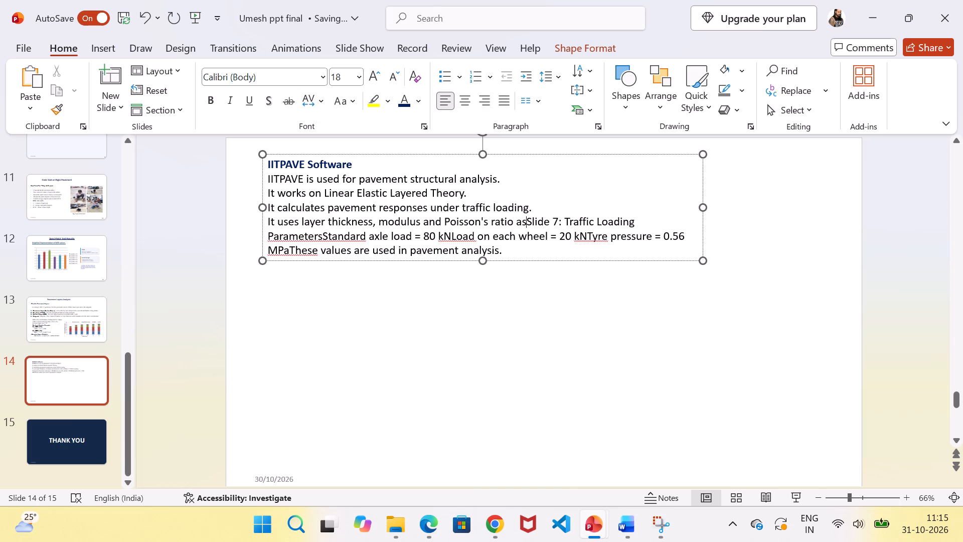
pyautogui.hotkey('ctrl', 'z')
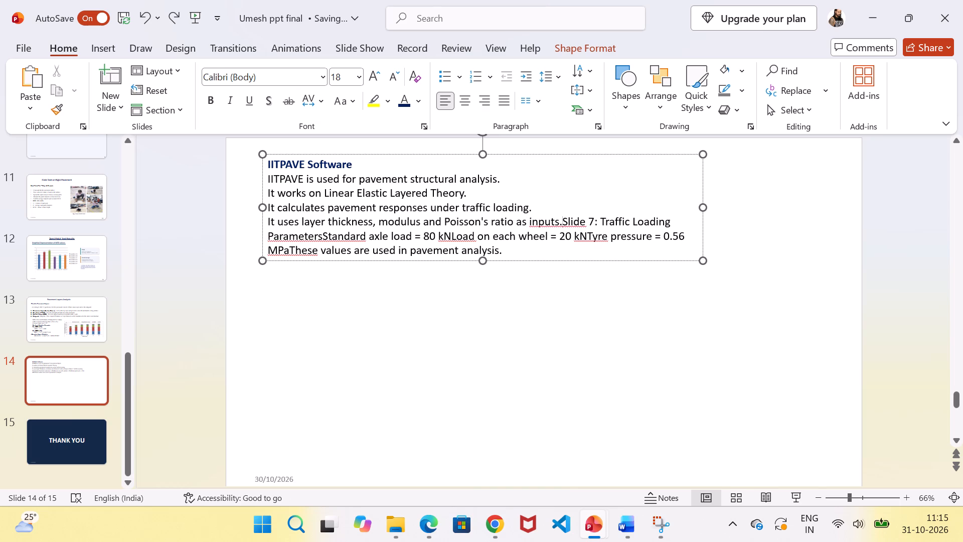
# Start new lines at "Slide 7:" and at "Traffic Loading Parameters" in the IITPAVE Software text.
pyautogui.press('Return')
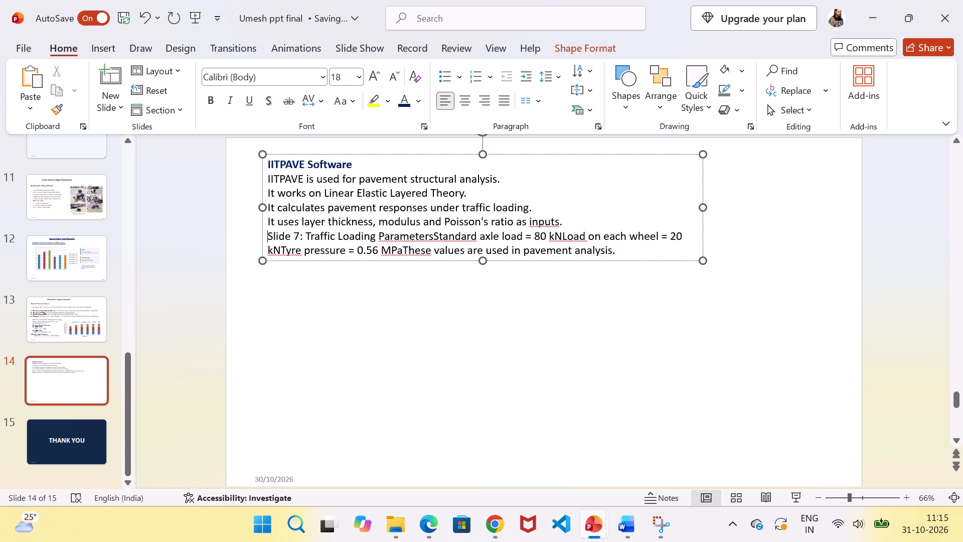
pyautogui.click(303, 237)
pyautogui.press('Return')
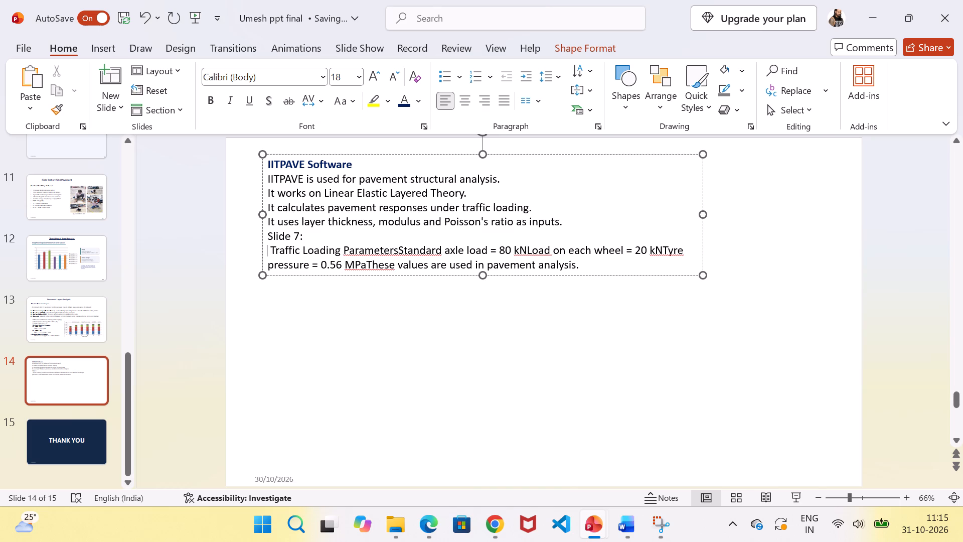
# Delete the "Slide 7:" line above "Traffic Loading Parameters", including its line break.
pyautogui.click(304, 236)
pyautogui.press('BackSpace')
pyautogui.press('BackSpace')
pyautogui.press('BackSpace')
pyautogui.press('BackSpace')
pyautogui.press('BackSpace')
pyautogui.press('BackSpace')
pyautogui.press('BackSpace')
pyautogui.press('BackSpace')
pyautogui.press('BackSpace')
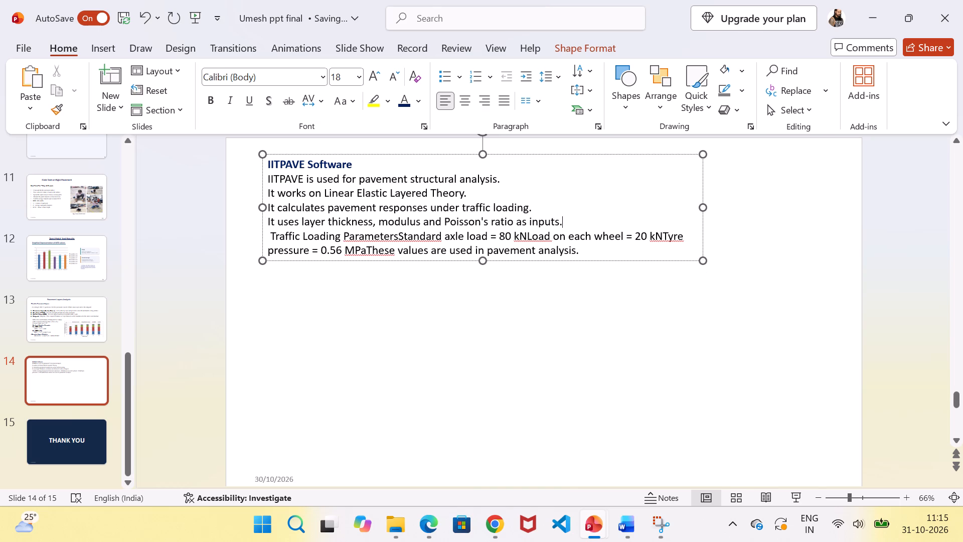
# Try deleting the full stop after "inputs" and undo, also reverting the preceding removal of the "Slide 7:" line.
pyautogui.press('BackSpace')
pyautogui.hotkey('ctrl', 'z')
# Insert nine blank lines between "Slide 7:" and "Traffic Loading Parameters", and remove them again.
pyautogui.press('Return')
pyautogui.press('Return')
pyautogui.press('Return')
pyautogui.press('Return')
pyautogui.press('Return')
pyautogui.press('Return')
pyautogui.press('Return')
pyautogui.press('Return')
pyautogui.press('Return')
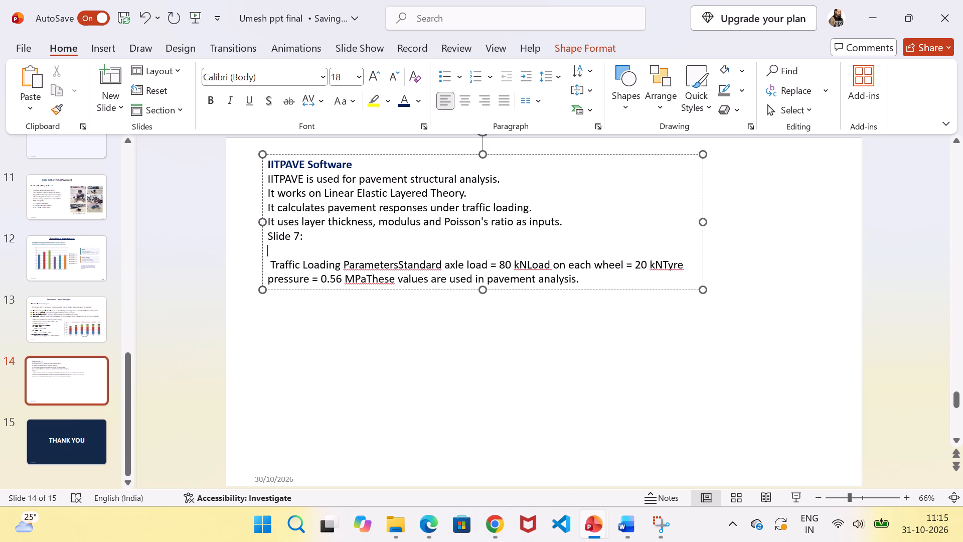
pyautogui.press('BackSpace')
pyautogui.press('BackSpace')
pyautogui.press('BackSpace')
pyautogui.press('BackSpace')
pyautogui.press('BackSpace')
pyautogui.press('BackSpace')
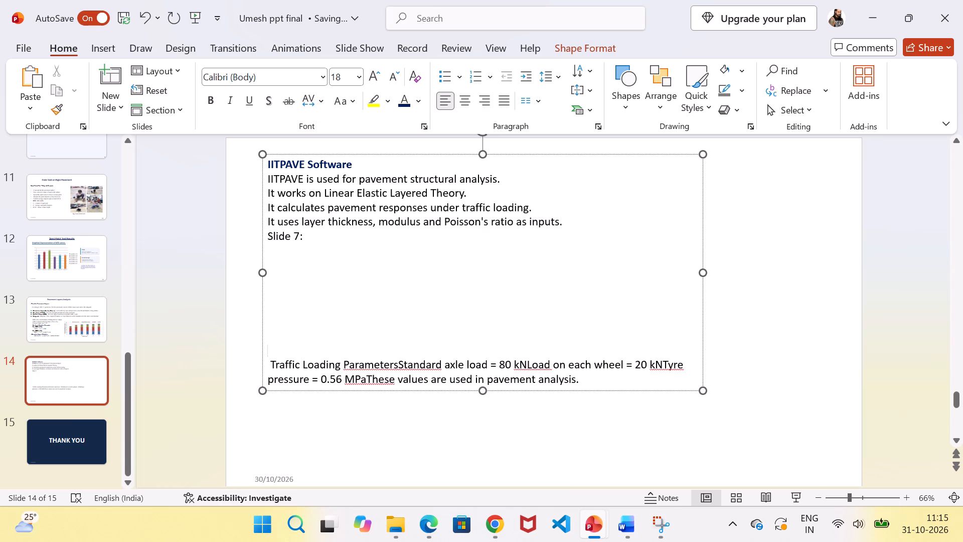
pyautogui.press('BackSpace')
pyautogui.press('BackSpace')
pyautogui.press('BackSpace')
# Delete the text "Slide 7:" while keeping its line break as an empty line above "Traffic Loading Parameters".
pyautogui.press('BackSpace')
pyautogui.press('BackSpace')
pyautogui.press('BackSpace')
pyautogui.press('BackSpace')
pyautogui.press('BackSpace')
pyautogui.press('BackSpace')
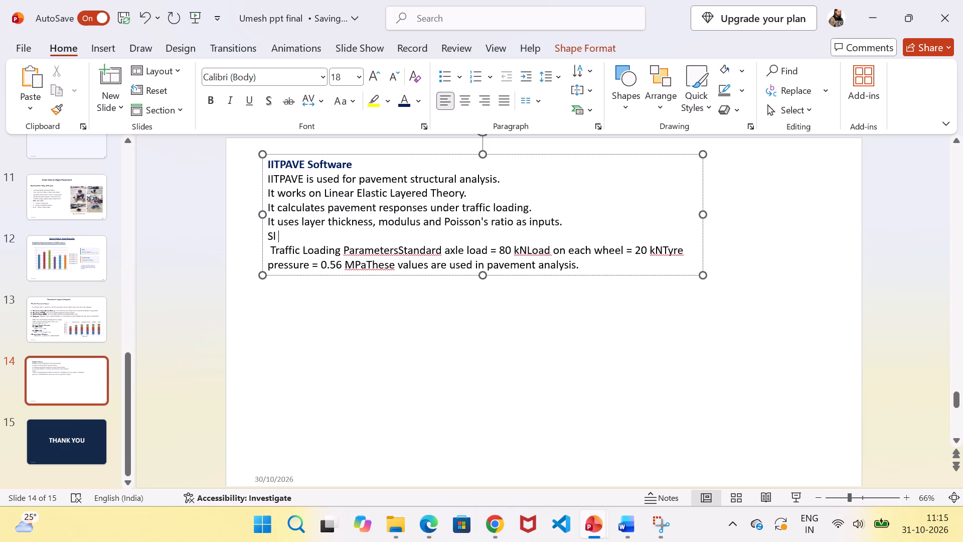
pyautogui.press('BackSpace')
pyautogui.press('BackSpace')
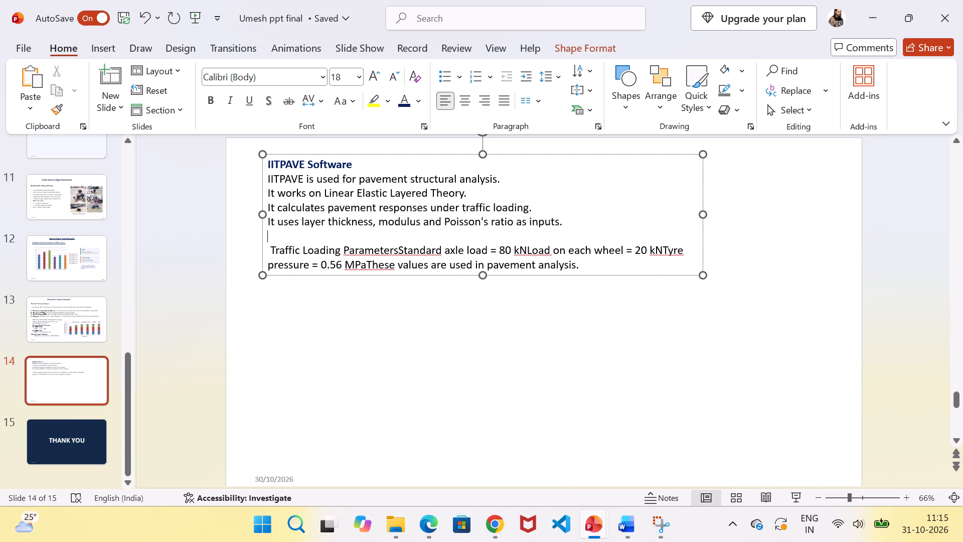
# Start a new line at "Standard axle load", after "Traffic Loading Parameters".
pyautogui.click(399, 247)
pyautogui.press('Return')
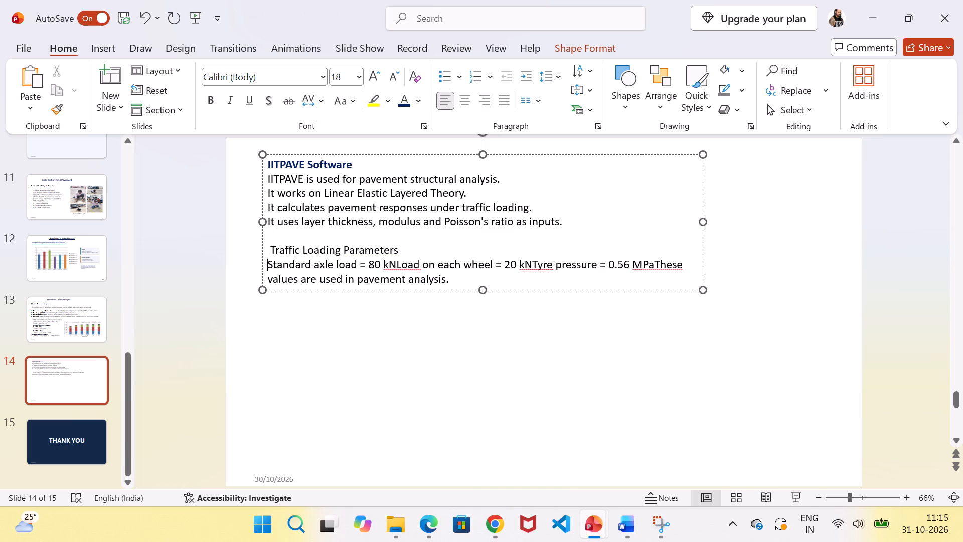
# Format the "Traffic Loading Parameters" line as a bold, dark blue heading like "IITPAVE Software".
pyautogui.moveTo(269, 251); pyautogui.dragTo(325, 248)
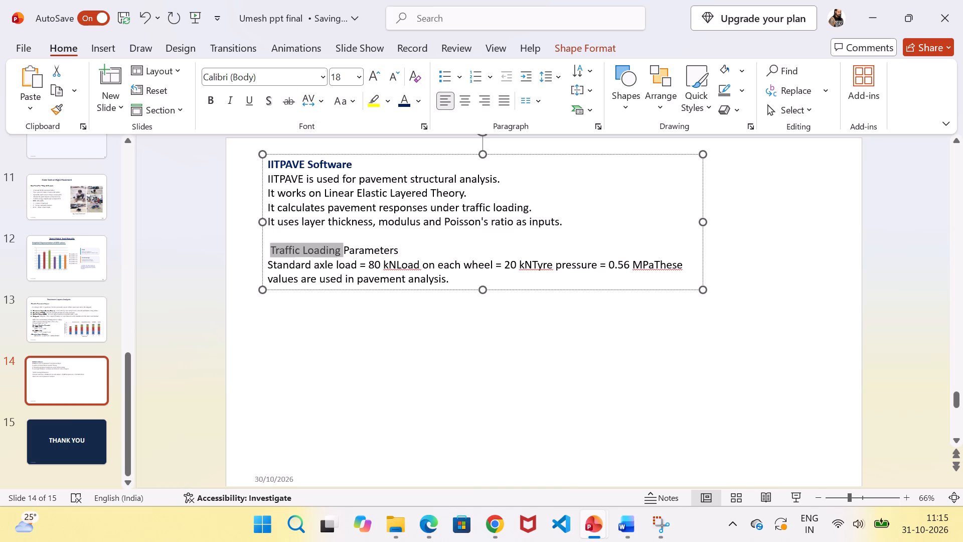
pyautogui.moveTo(325, 248); pyautogui.dragTo(405, 257)
pyautogui.click(411, 234)
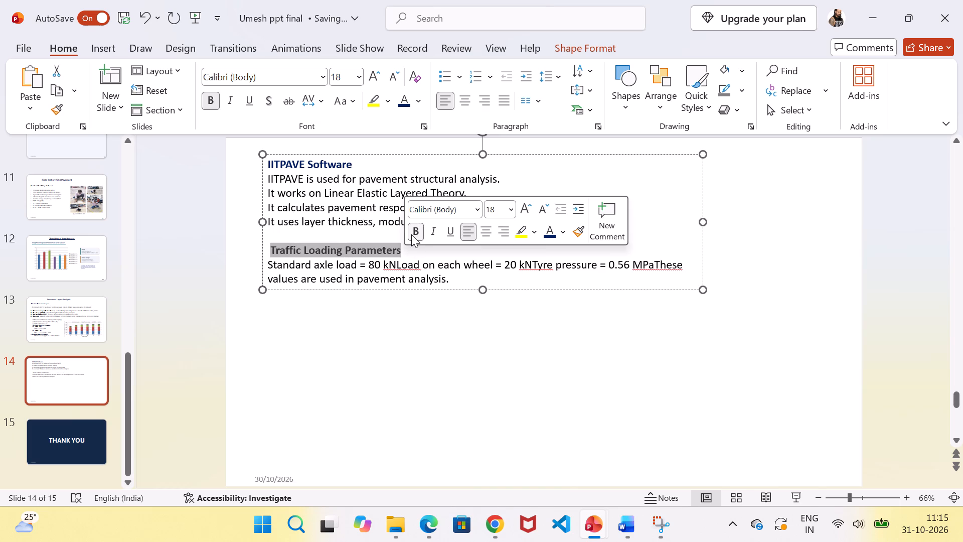
pyautogui.click(549, 236)
pyautogui.click(479, 396)
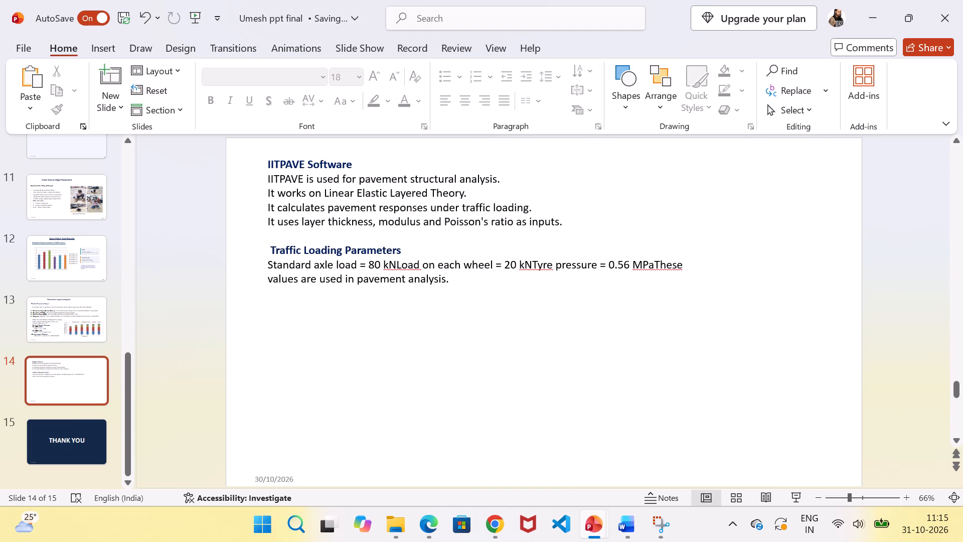
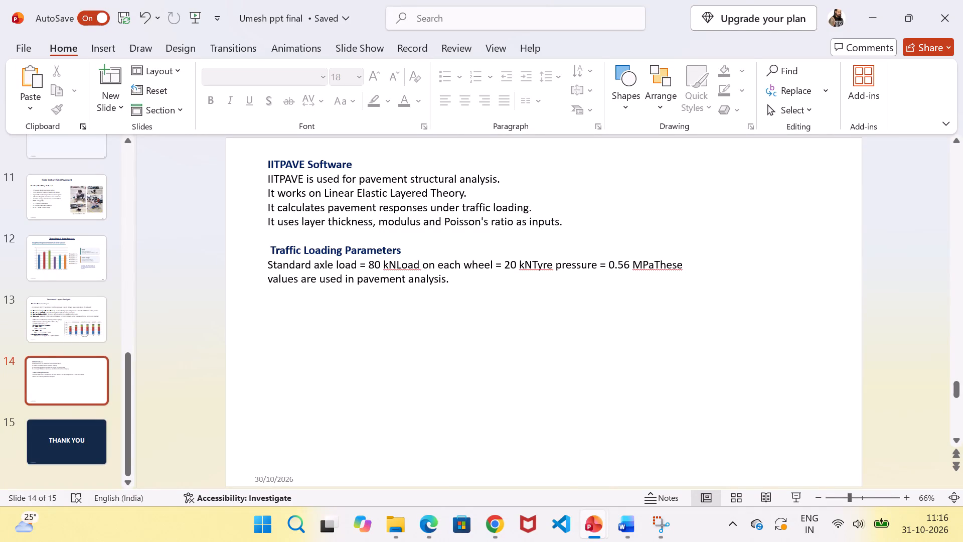
# Split the traffic loading text into separate lines starting at "Load on each wheel", "Tyre pressure" and "These values".
pyautogui.click(395, 264)
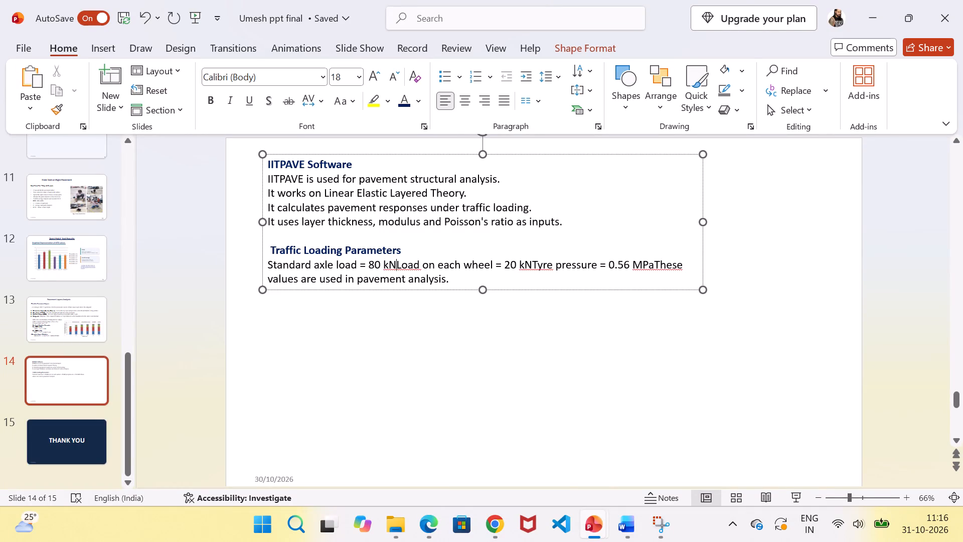
pyautogui.press('Return')
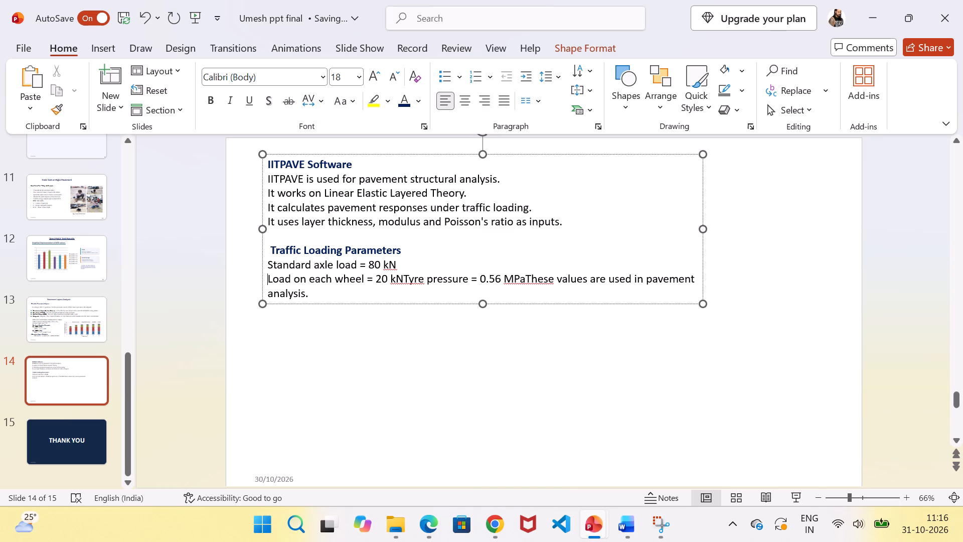
pyautogui.click(403, 278)
pyautogui.press('Return')
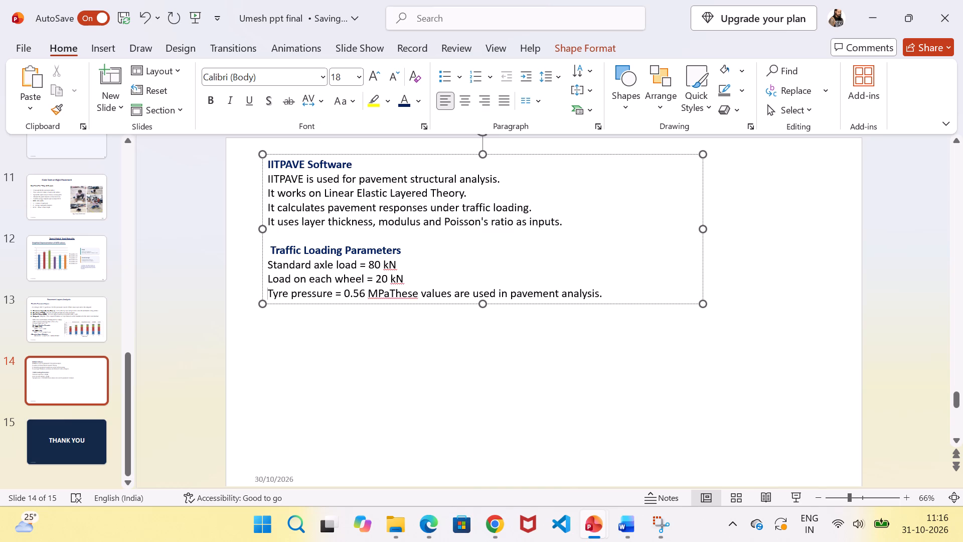
pyautogui.click(389, 292)
pyautogui.press('Return')
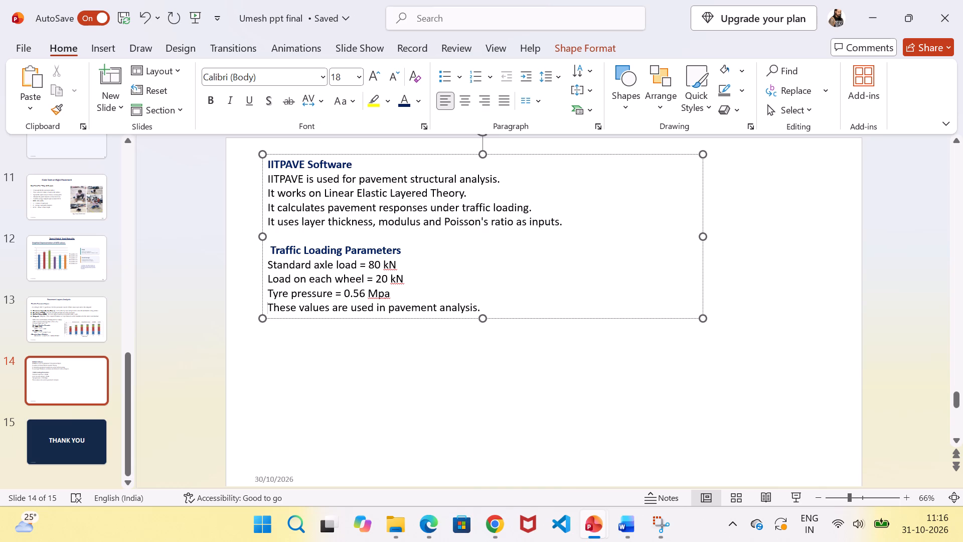
pyautogui.click(396, 362)
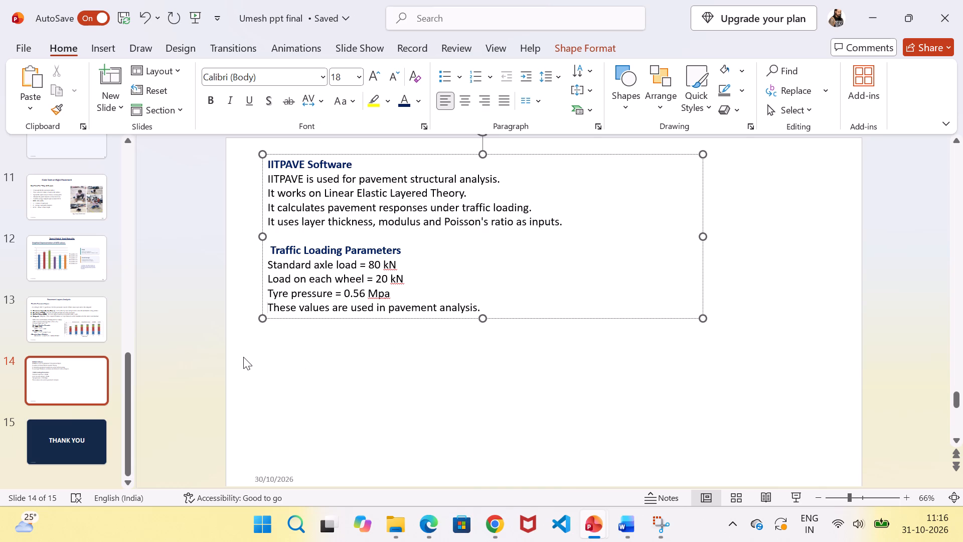
pyautogui.click(243, 357)
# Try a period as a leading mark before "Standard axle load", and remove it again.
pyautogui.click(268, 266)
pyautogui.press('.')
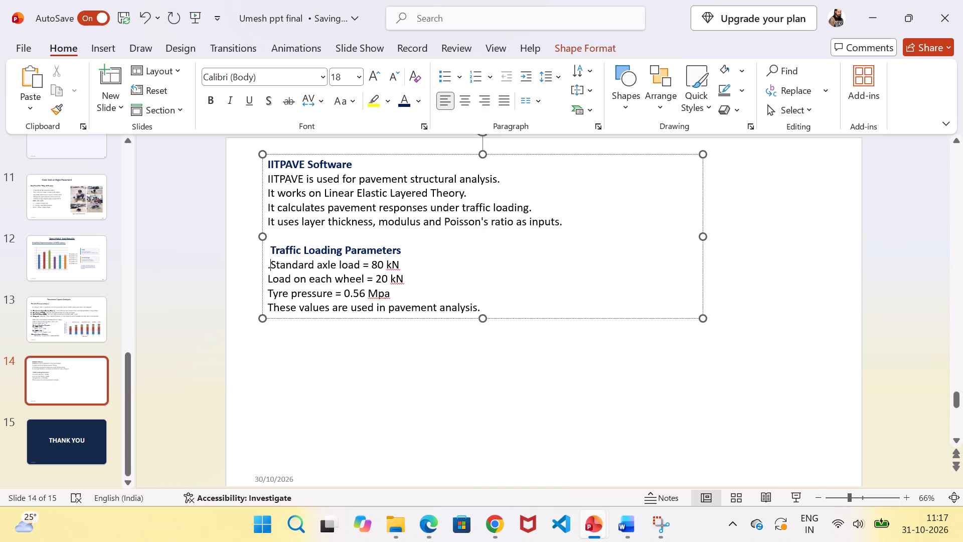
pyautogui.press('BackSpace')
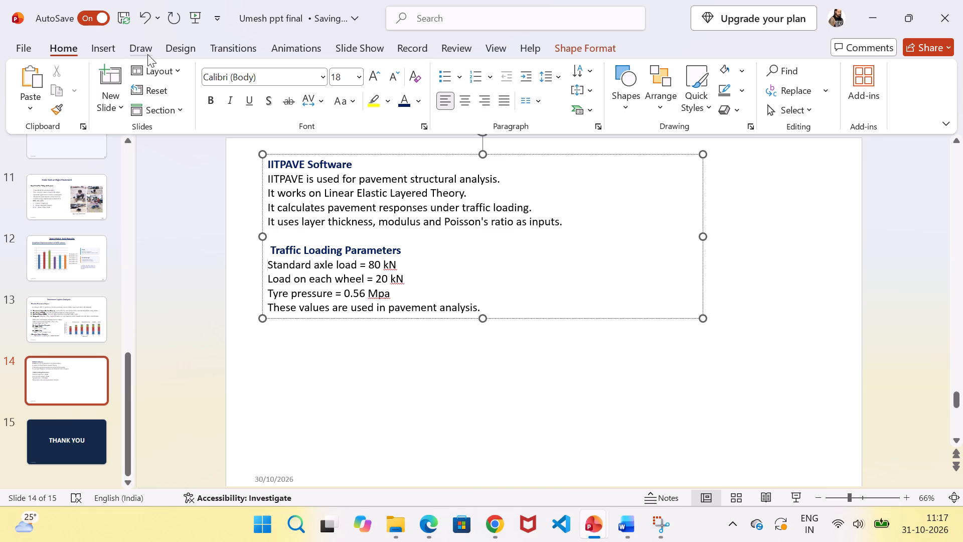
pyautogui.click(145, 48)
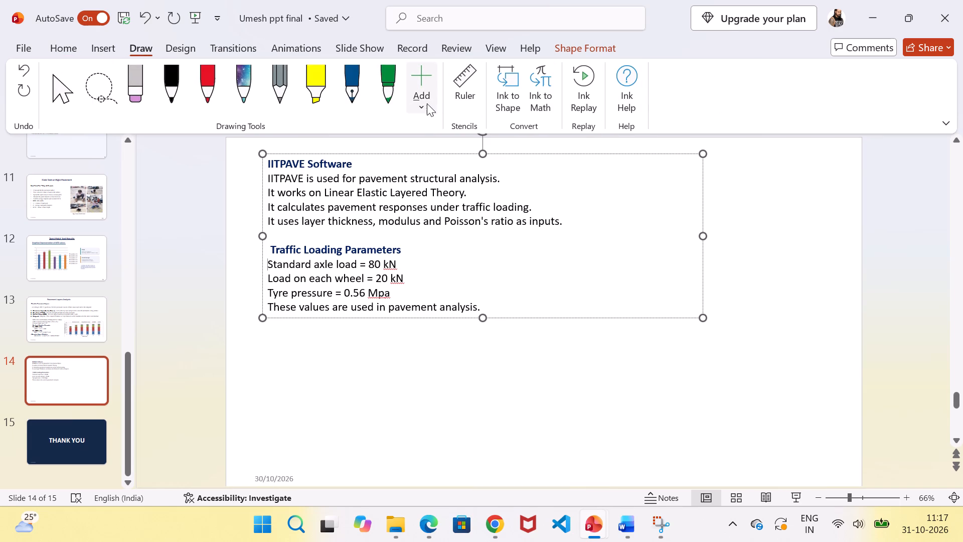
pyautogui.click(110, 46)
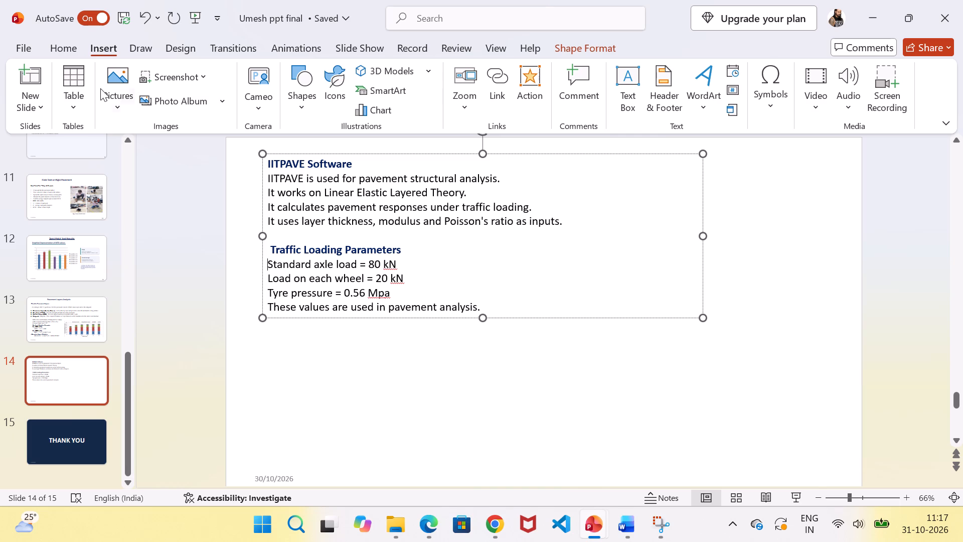
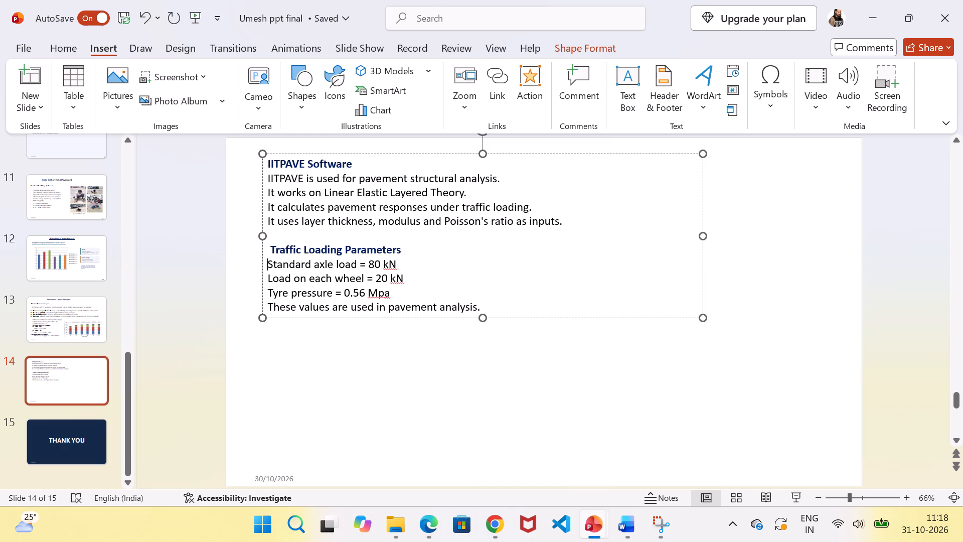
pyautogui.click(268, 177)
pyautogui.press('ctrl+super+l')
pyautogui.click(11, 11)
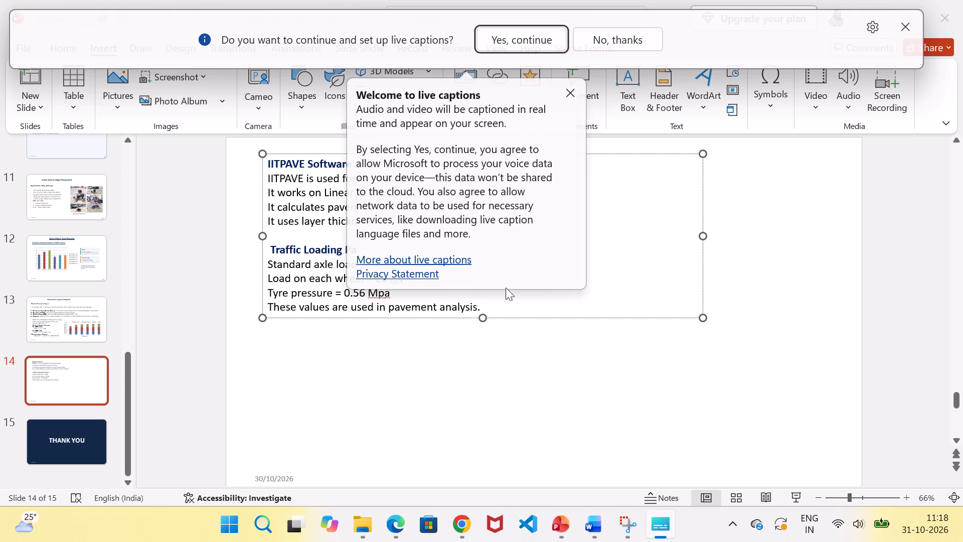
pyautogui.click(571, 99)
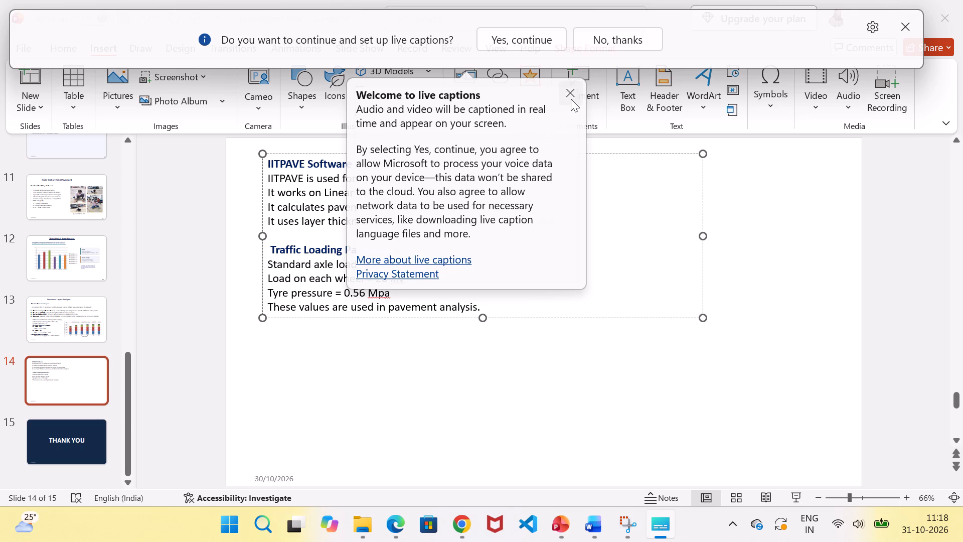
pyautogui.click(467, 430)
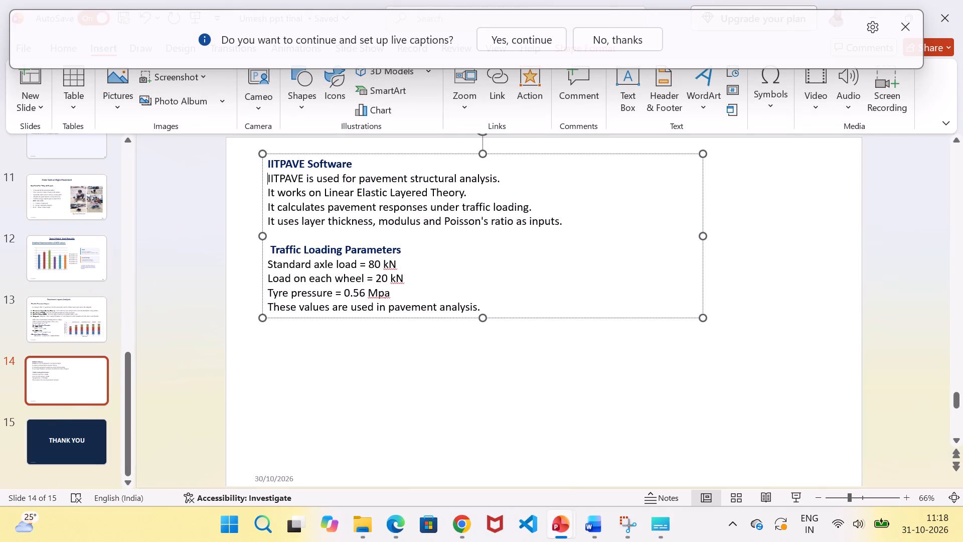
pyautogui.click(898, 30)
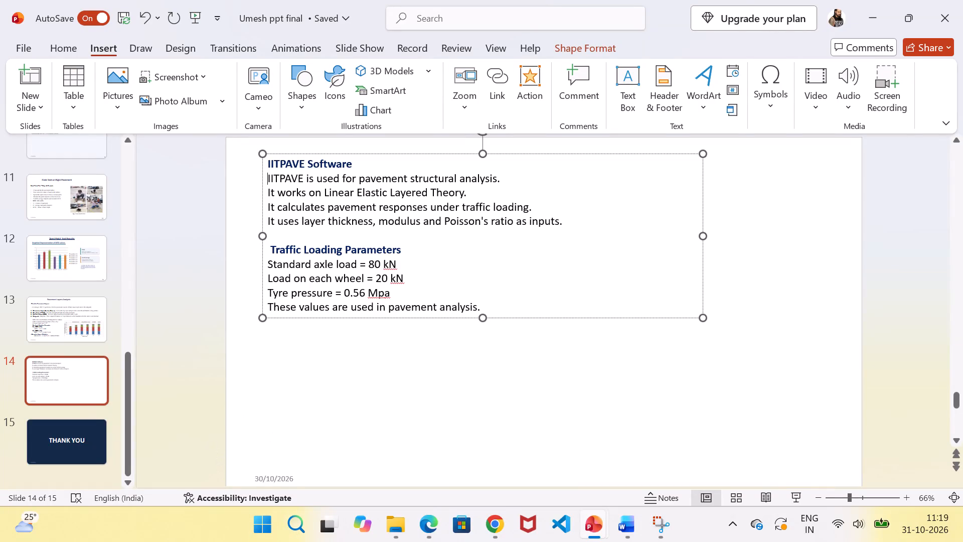
# Number the four lines under the IITPAVE Software heading on slide 14 from "1." to "4.".
pyautogui.press('1')
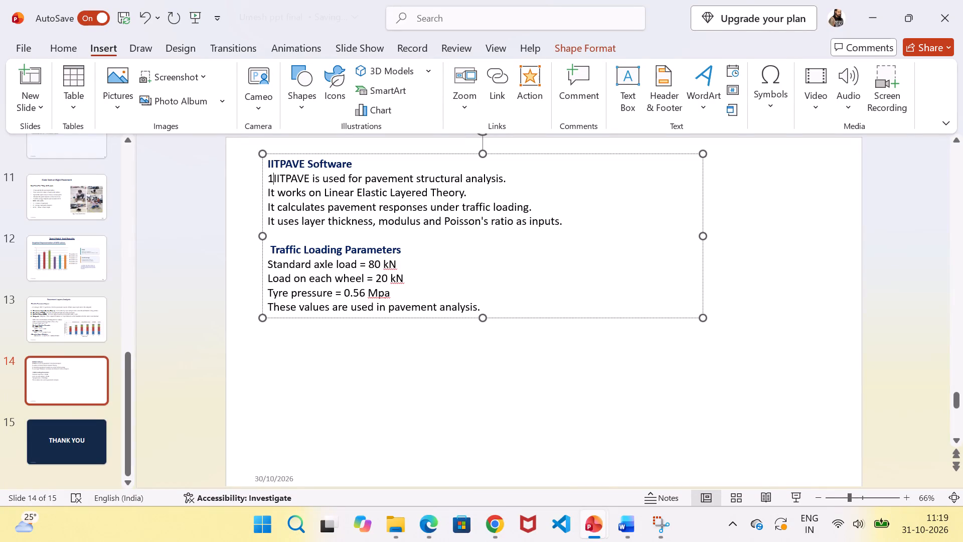
pyautogui.press('.')
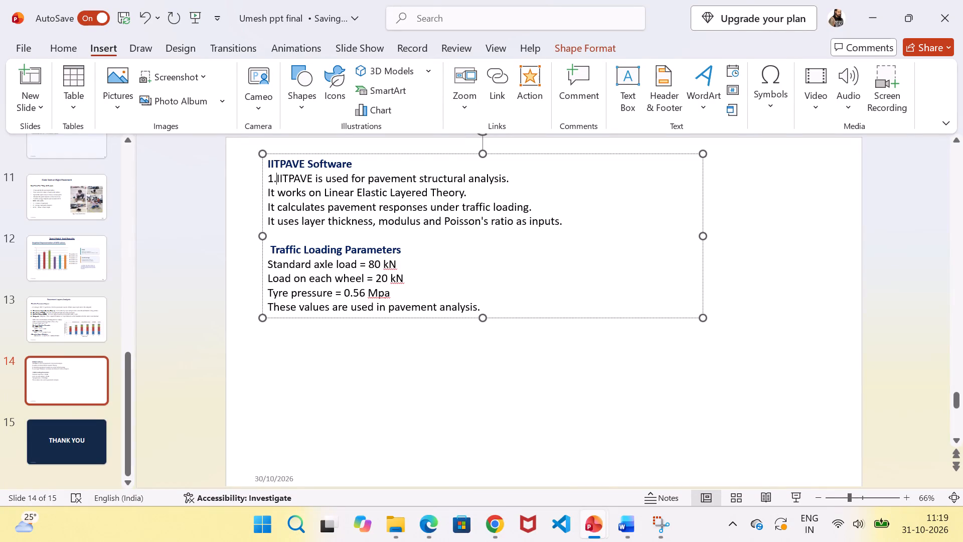
pyautogui.press('Down')
pyautogui.press('Left')
pyautogui.press('Left')
pyautogui.press('Left')
pyautogui.write('2.')
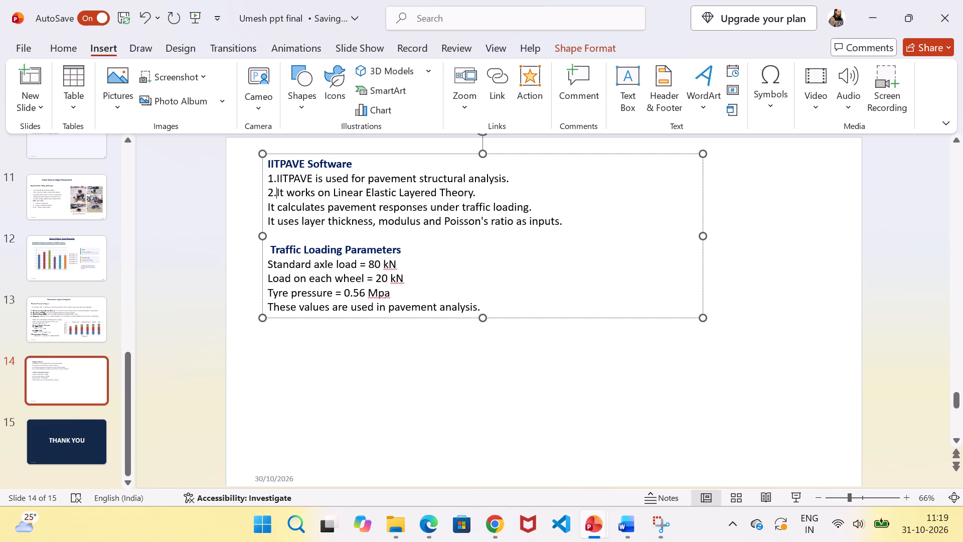
pyautogui.press('Down')
pyautogui.press('Left')
pyautogui.press('Left')
pyautogui.press('Left')
pyautogui.press('3')
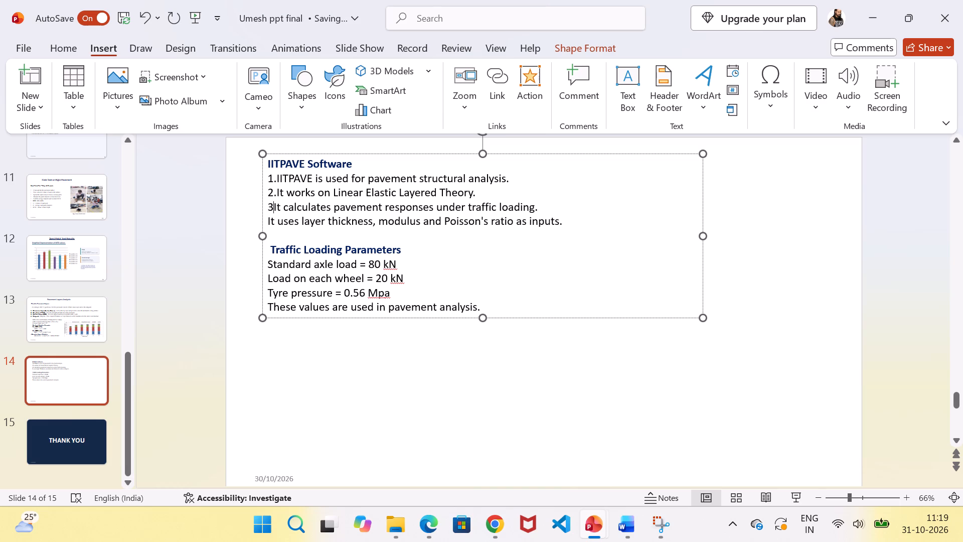
pyautogui.press('.')
pyautogui.press('Down')
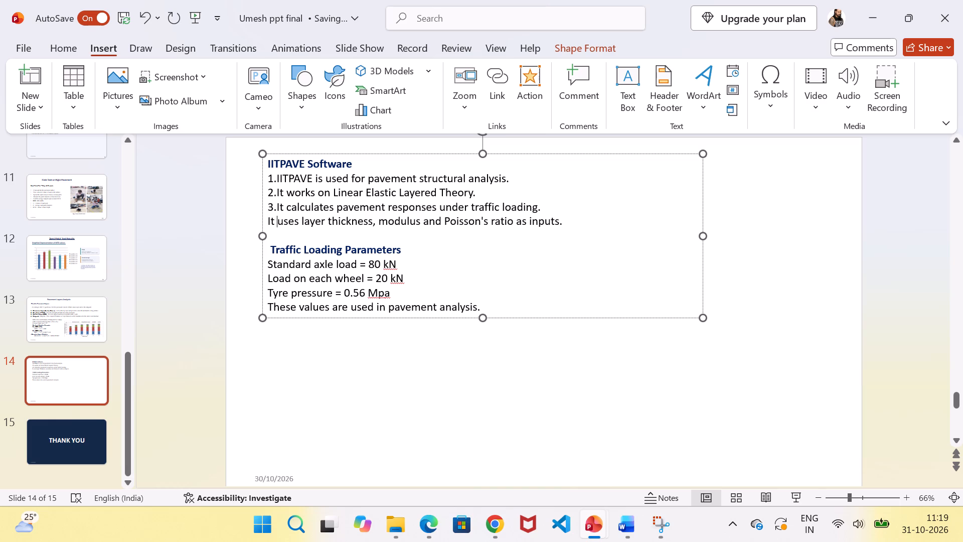
pyautogui.press('4')
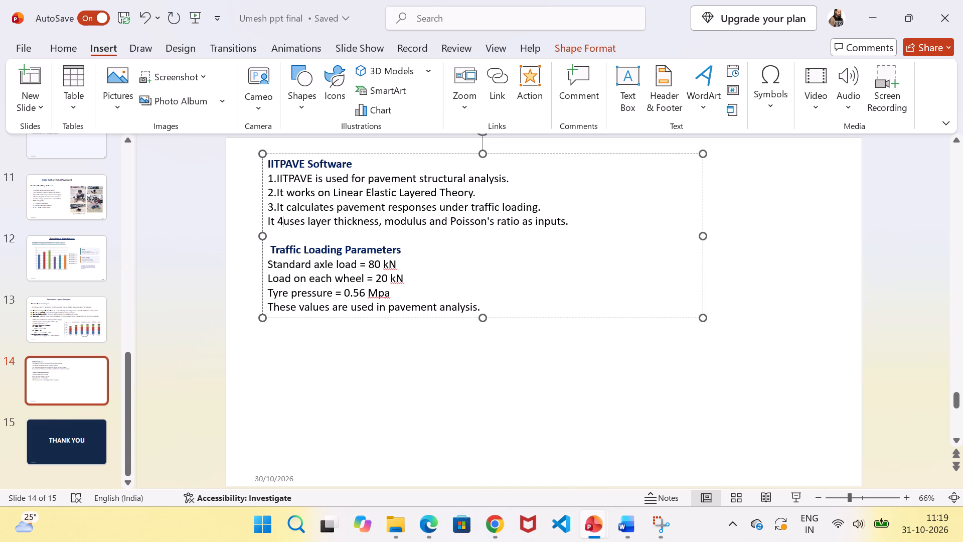
pyautogui.press('BackSpace')
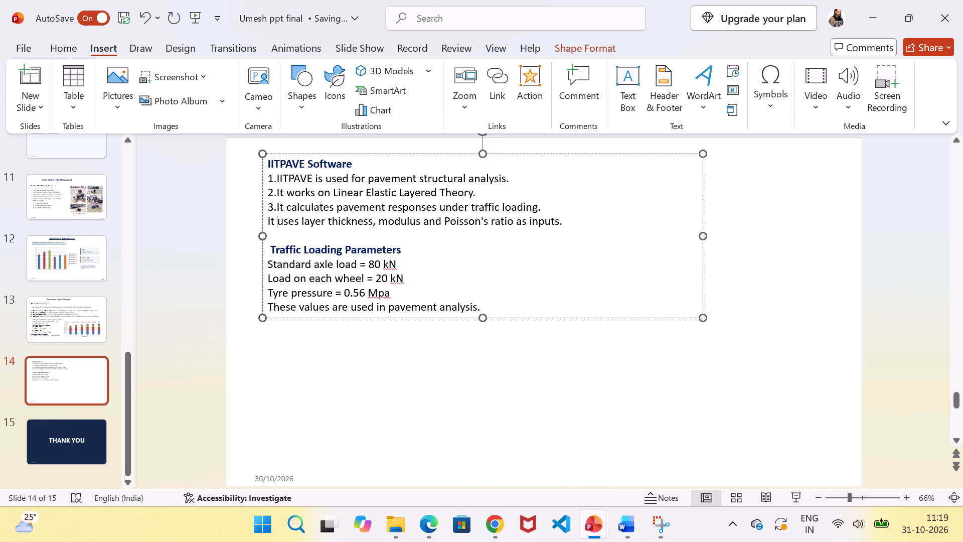
pyautogui.press('Left')
pyautogui.press('Left')
pyautogui.press('Left')
pyautogui.write('4.')
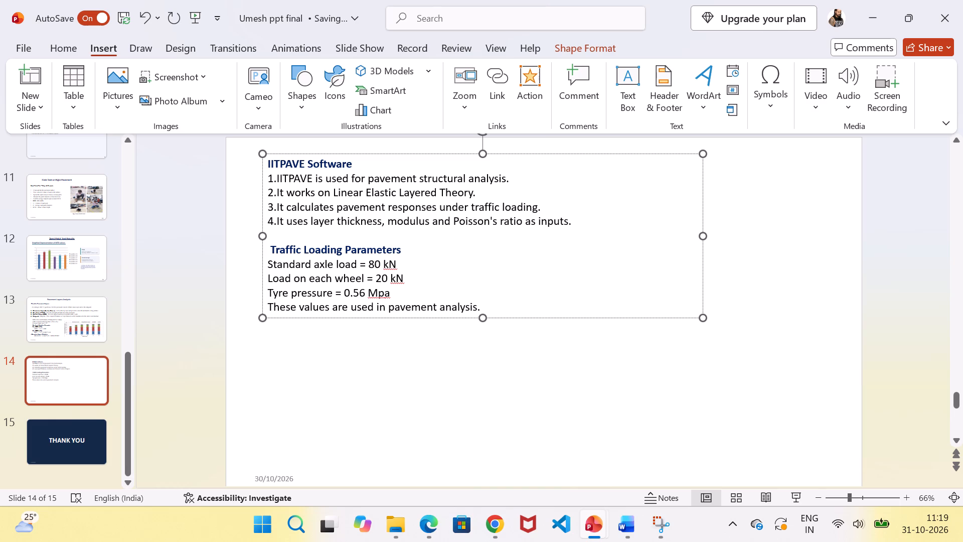
# Cut the pavement thickness chart picture from slide 13, Pavement Layers Analysis.
pyautogui.click(451, 273)
pyautogui.click(96, 319)
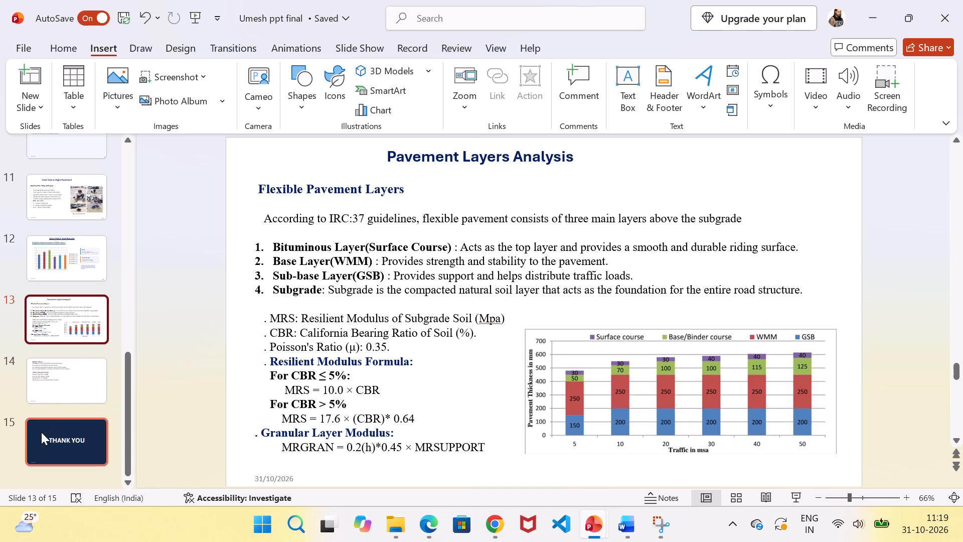
pyautogui.click(92, 362)
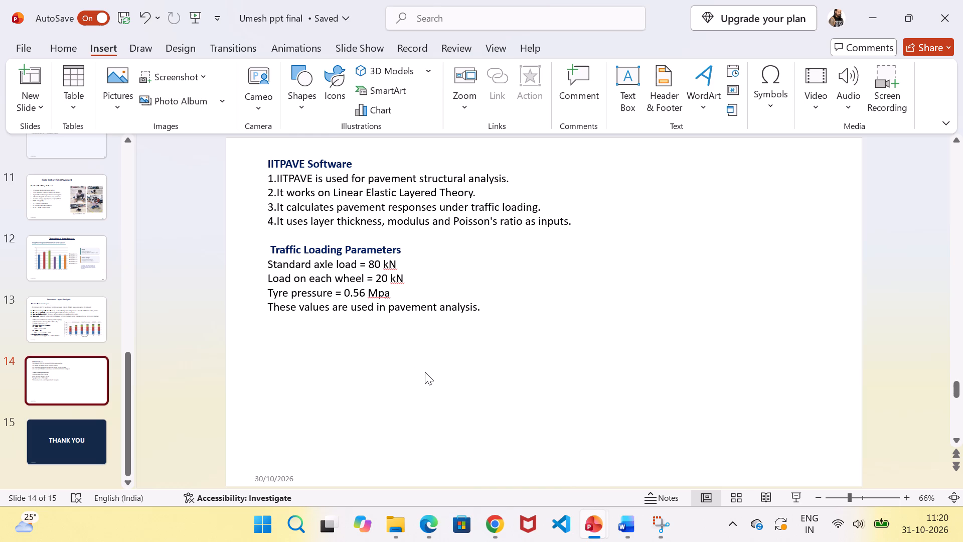
pyautogui.click(90, 312)
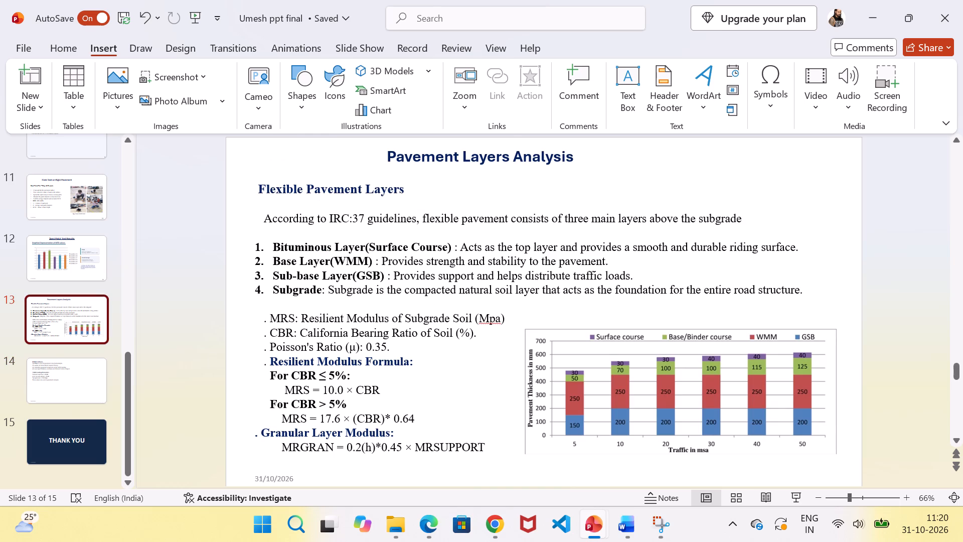
pyautogui.click(623, 420)
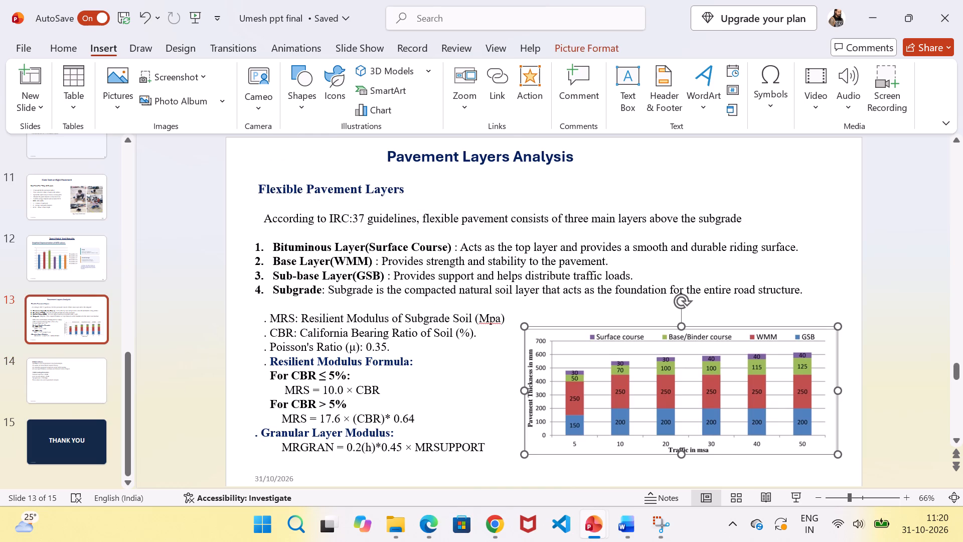
pyautogui.rightClick(623, 420)
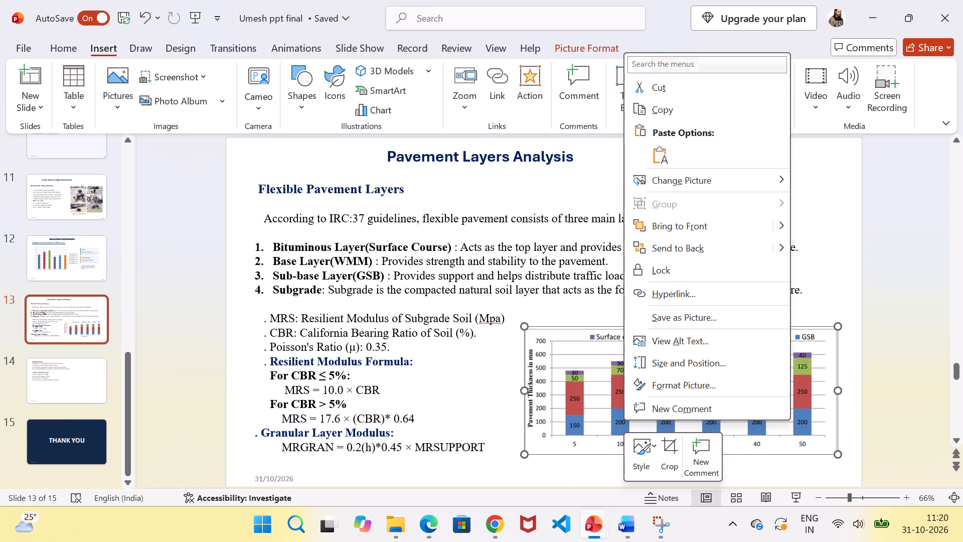
pyautogui.click(659, 87)
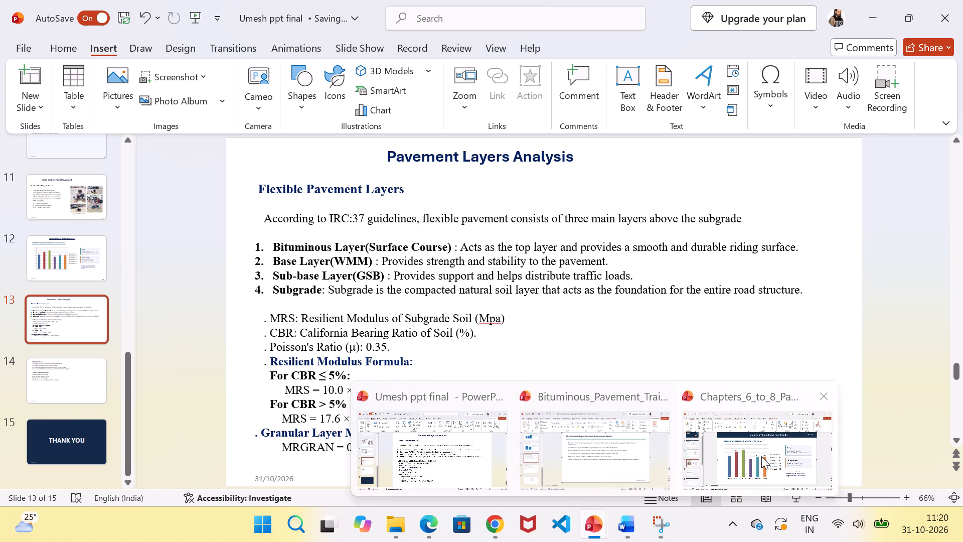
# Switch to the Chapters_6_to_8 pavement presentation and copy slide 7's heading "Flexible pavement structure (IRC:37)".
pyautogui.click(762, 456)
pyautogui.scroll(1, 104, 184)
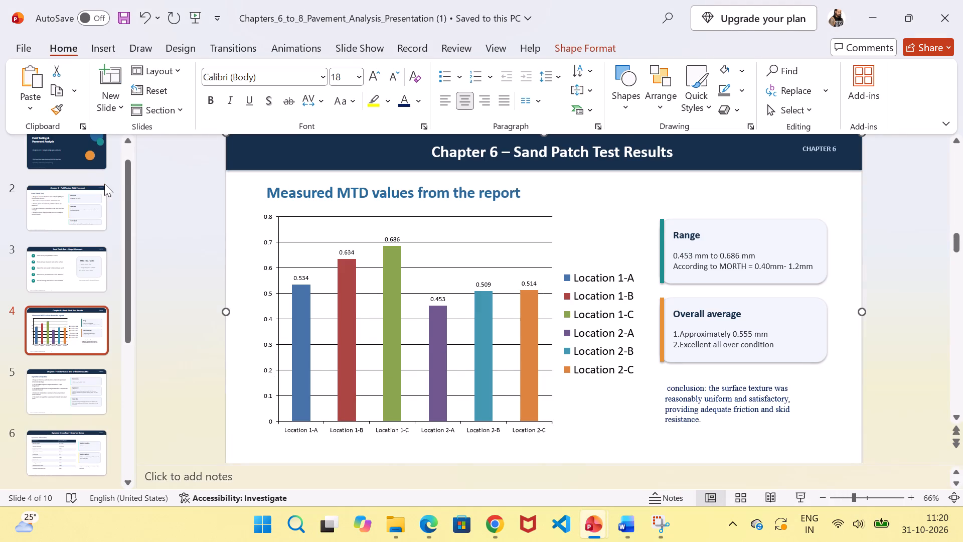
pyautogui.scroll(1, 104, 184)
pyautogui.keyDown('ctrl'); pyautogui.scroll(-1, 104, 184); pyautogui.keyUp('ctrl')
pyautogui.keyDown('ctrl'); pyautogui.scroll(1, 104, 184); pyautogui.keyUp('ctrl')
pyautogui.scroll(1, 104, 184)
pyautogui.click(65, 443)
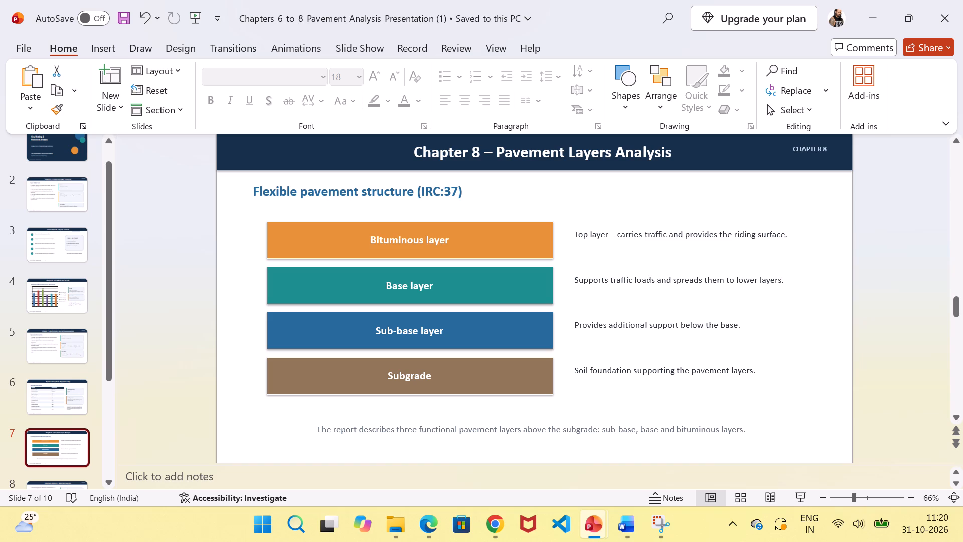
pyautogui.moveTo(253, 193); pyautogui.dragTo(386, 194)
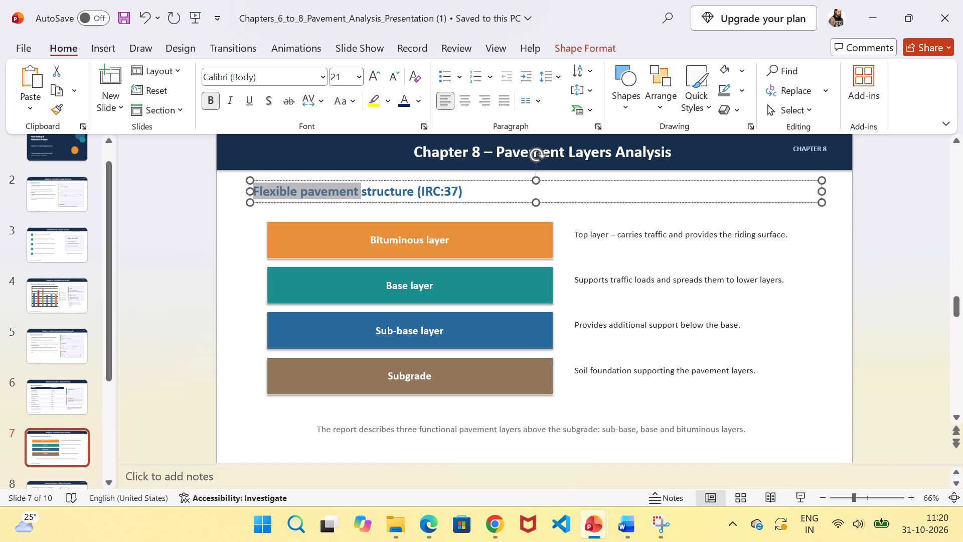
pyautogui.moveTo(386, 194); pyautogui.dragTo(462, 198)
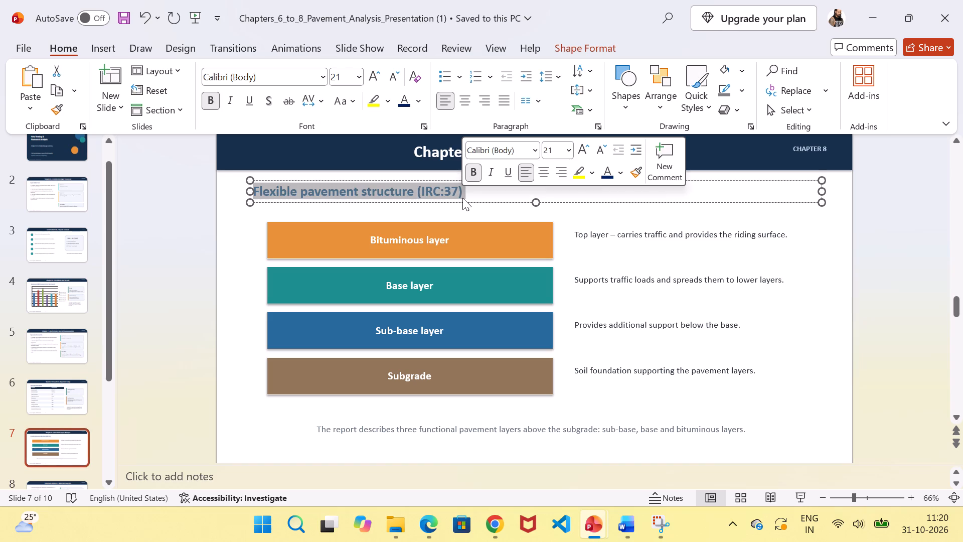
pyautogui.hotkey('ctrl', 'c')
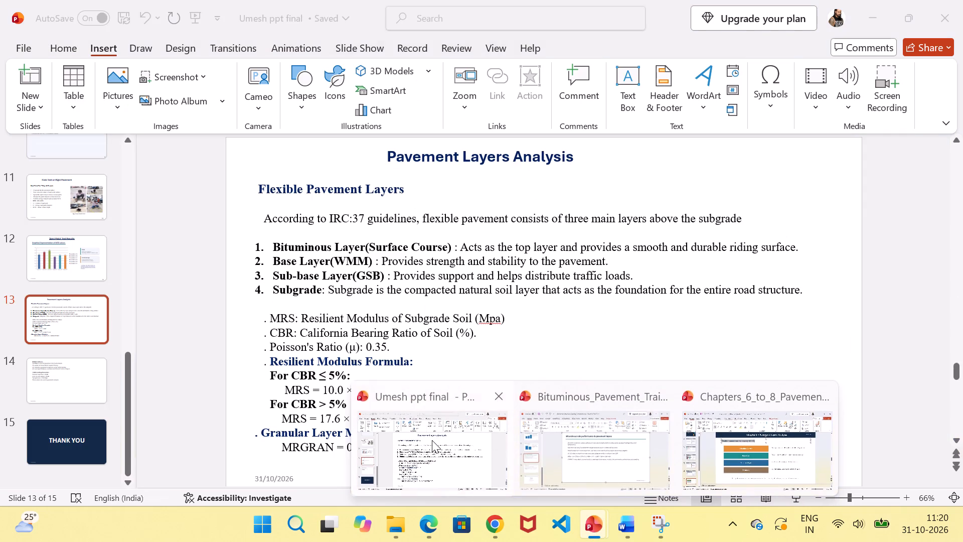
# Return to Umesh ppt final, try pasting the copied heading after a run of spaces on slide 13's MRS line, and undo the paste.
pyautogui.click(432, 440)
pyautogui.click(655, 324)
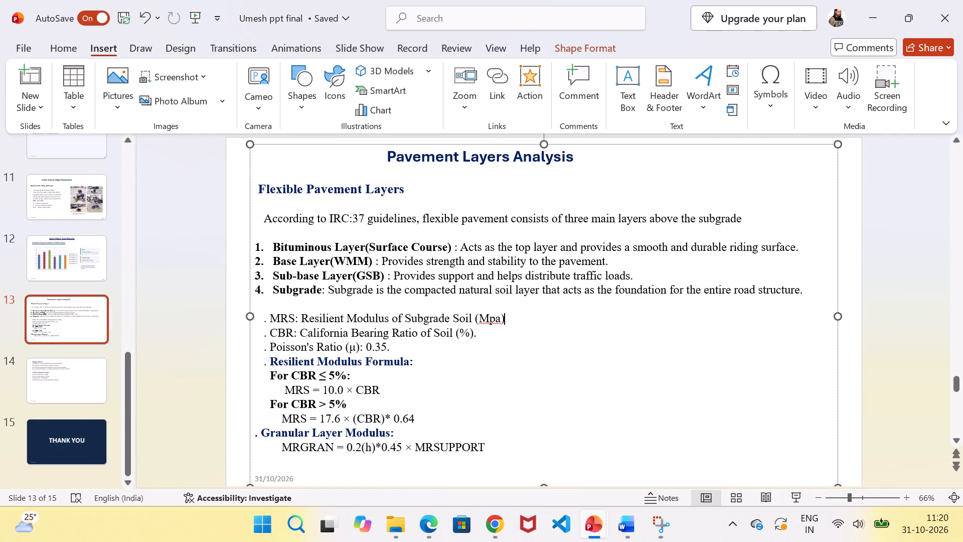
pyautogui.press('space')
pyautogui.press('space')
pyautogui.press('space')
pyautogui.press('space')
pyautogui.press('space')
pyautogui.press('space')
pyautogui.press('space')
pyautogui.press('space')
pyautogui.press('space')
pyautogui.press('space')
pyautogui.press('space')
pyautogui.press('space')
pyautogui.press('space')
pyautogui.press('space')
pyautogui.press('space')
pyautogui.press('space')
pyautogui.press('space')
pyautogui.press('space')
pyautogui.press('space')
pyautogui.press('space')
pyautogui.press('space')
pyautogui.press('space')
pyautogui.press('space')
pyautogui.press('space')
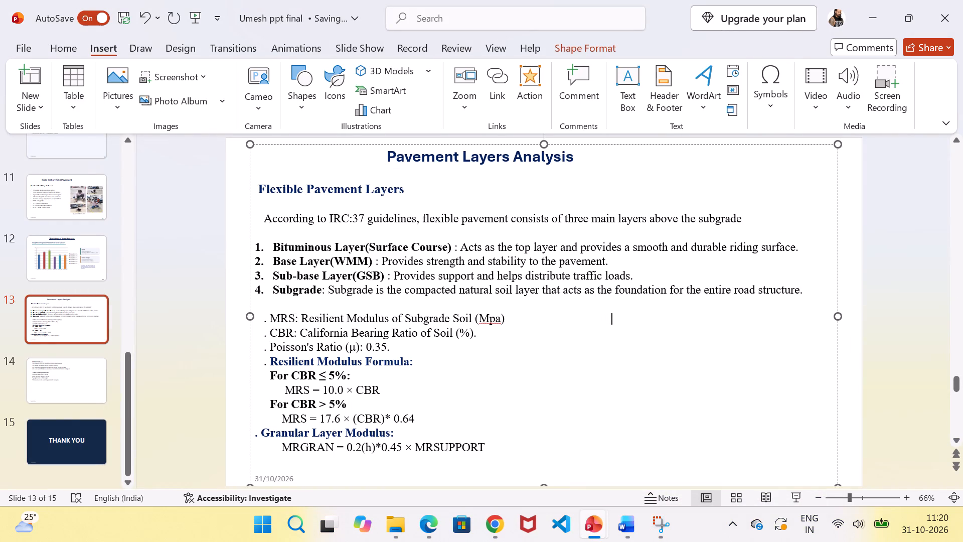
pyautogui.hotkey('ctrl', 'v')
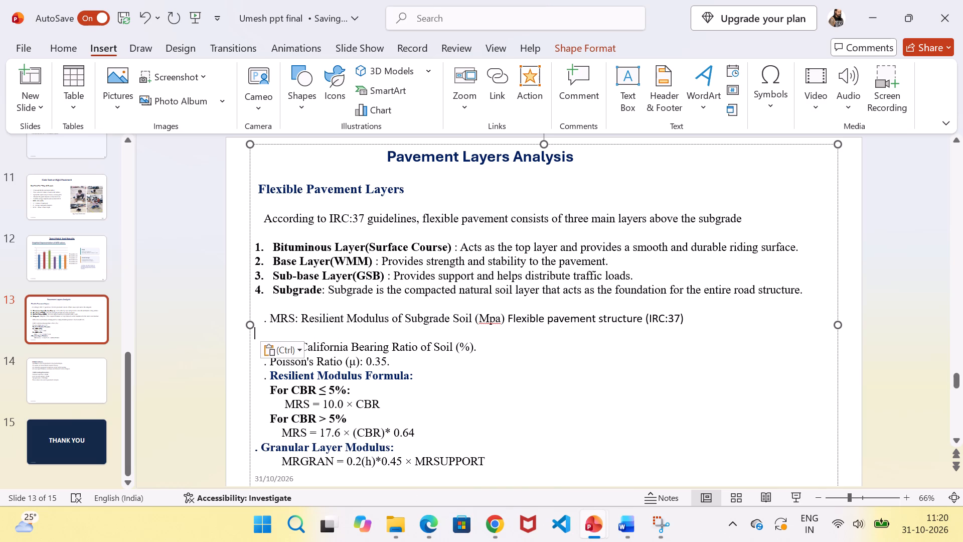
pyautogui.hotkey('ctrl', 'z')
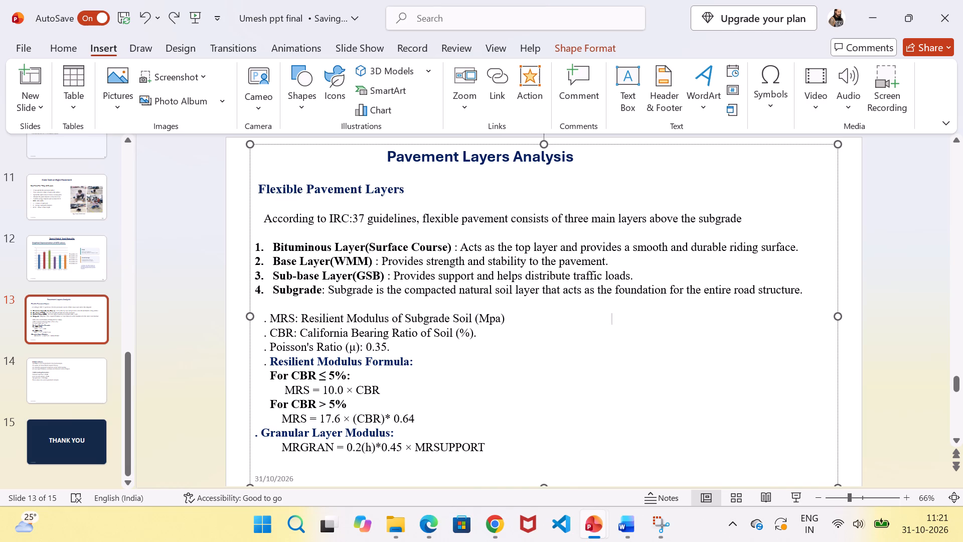
# Delete two leading spaces before the "Resilient Modulus Formula:" line on slide 13.
pyautogui.click(261, 364)
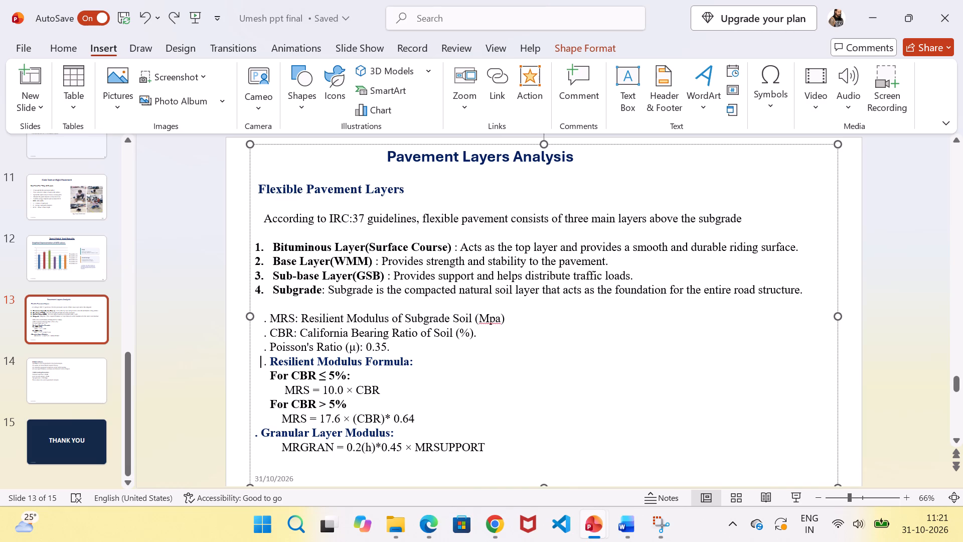
pyautogui.press('BackSpace')
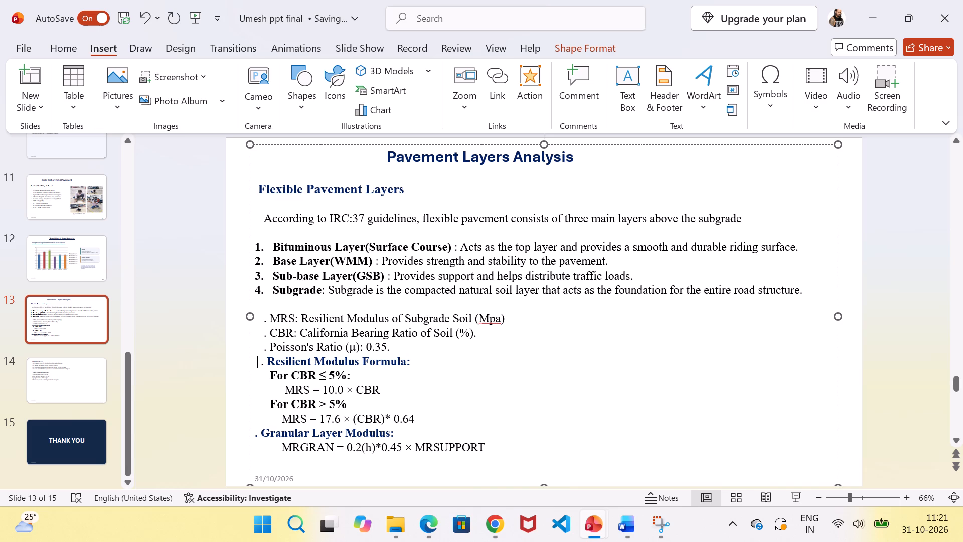
pyautogui.press('BackSpace')
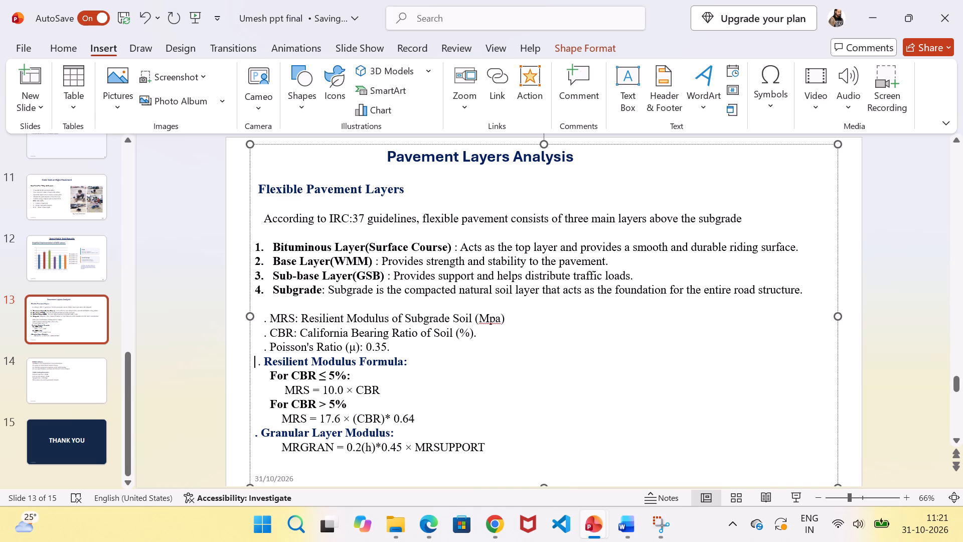
pyautogui.click(696, 382)
pyautogui.scroll(-1, 683, 435)
pyautogui.scroll(1, 683, 435)
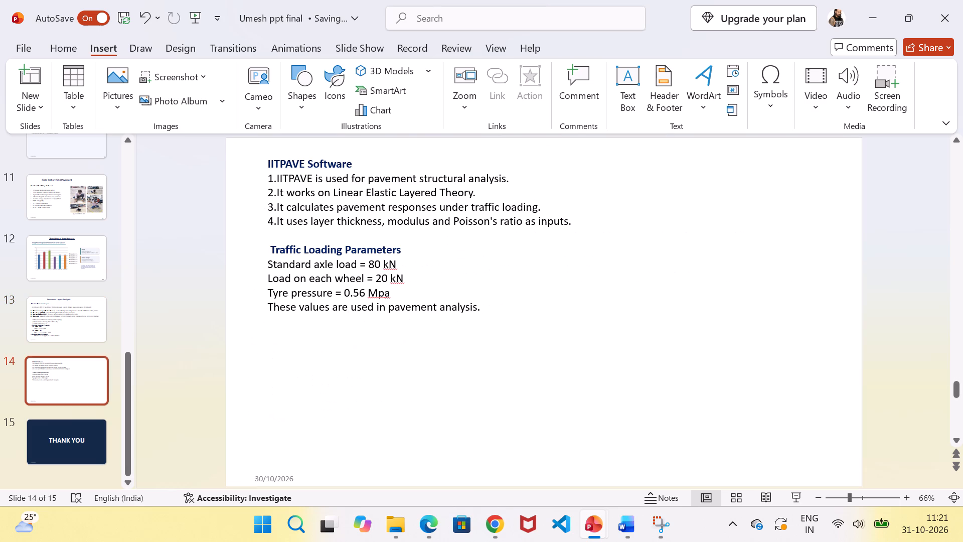
pyautogui.scroll(1, 683, 435)
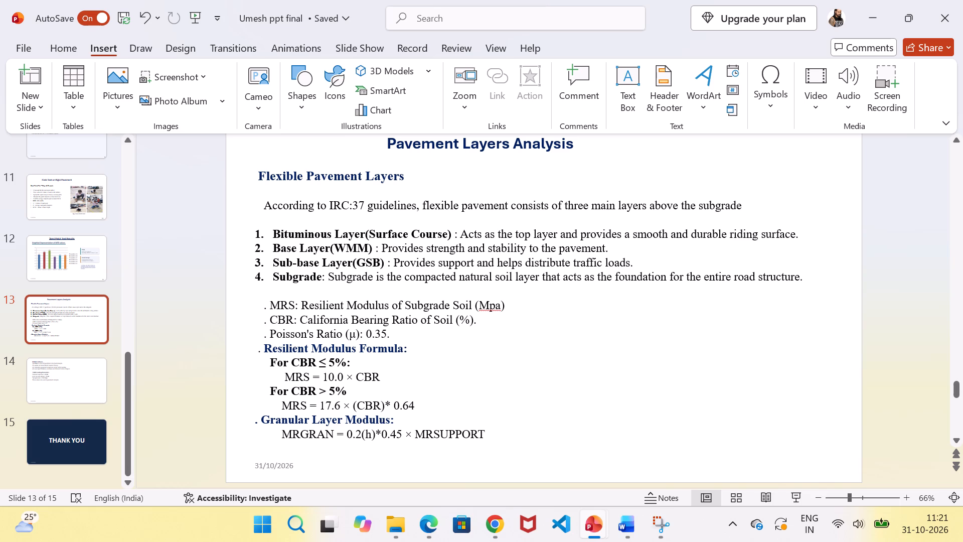
pyautogui.click(534, 343)
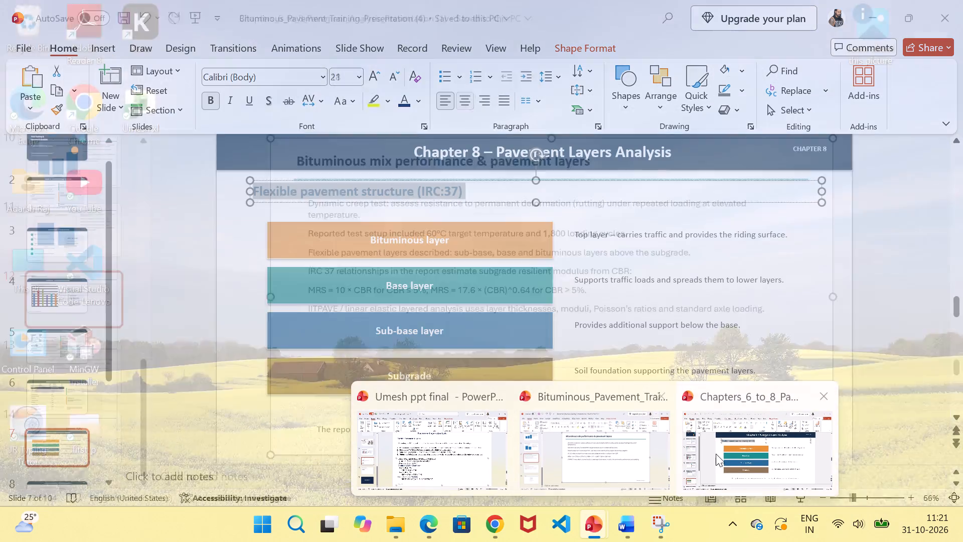
# In the Chapters_6_to_8 presentation, snip slide 7's "Flexible pavement structure (IRC:37)" heading together with its four coloured layer bars, excluding the side descriptions.
pyautogui.click(722, 454)
pyautogui.click(493, 309)
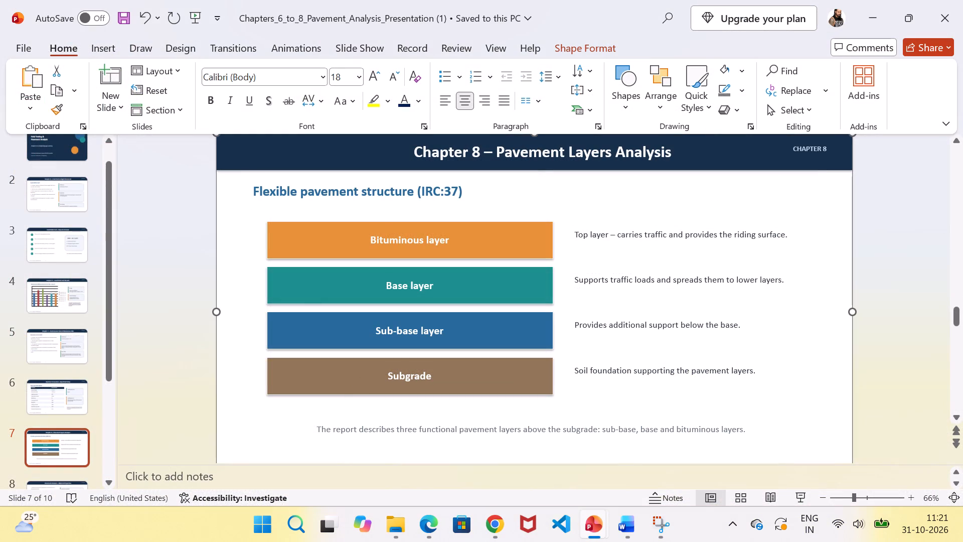
pyautogui.keyDown('ctrl'); pyautogui.scroll(2, 275, 210); pyautogui.keyUp('ctrl')
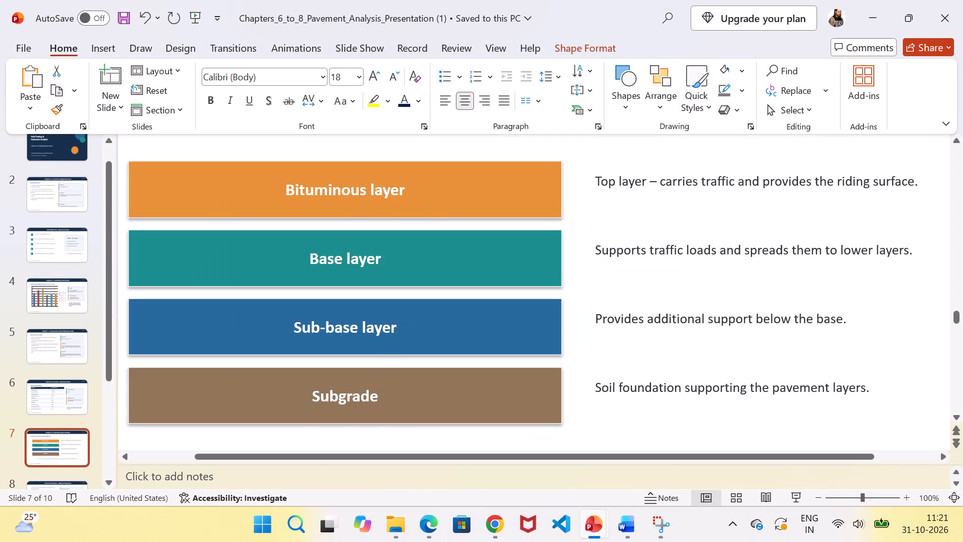
pyautogui.keyDown('ctrl'); pyautogui.scroll(-1, 275, 210); pyautogui.keyUp('ctrl')
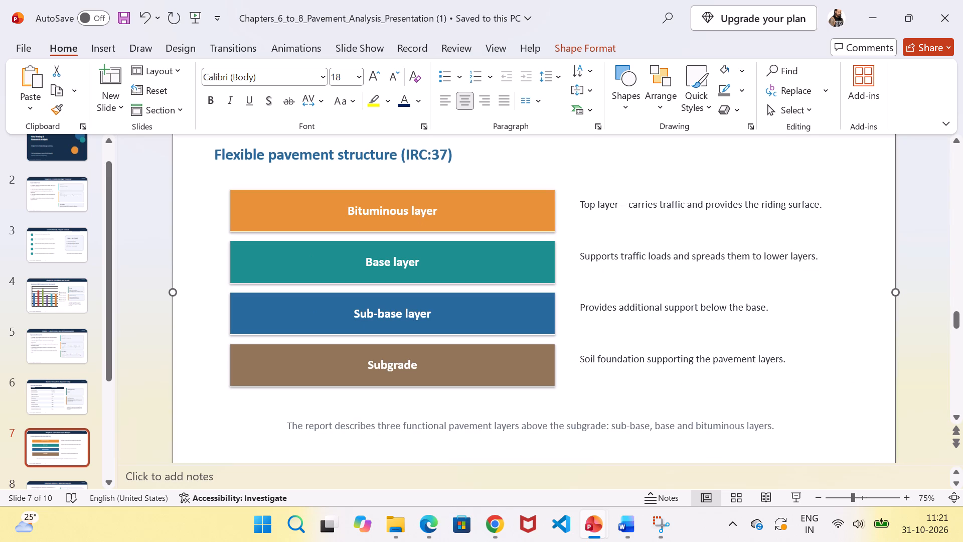
pyautogui.scroll(1, 264, 247)
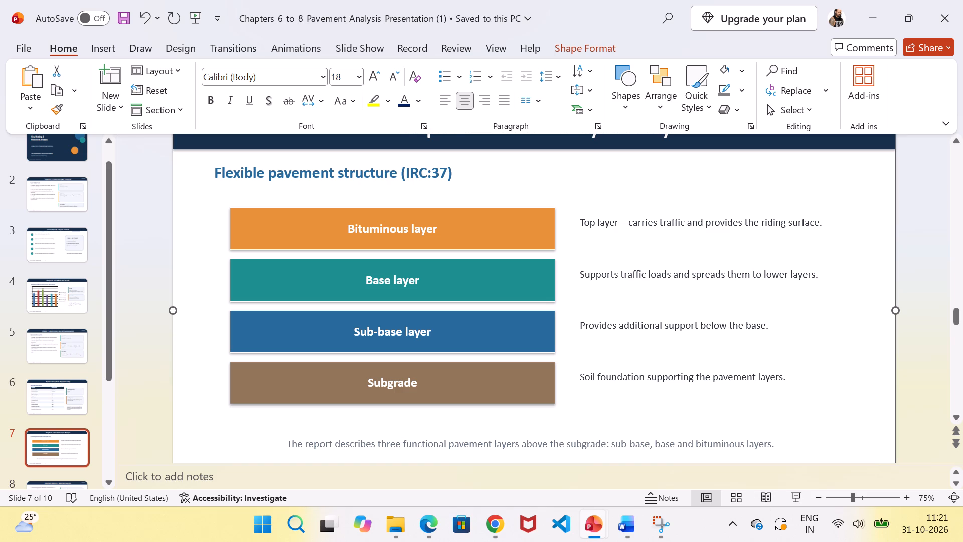
pyautogui.press('shift+super+s')
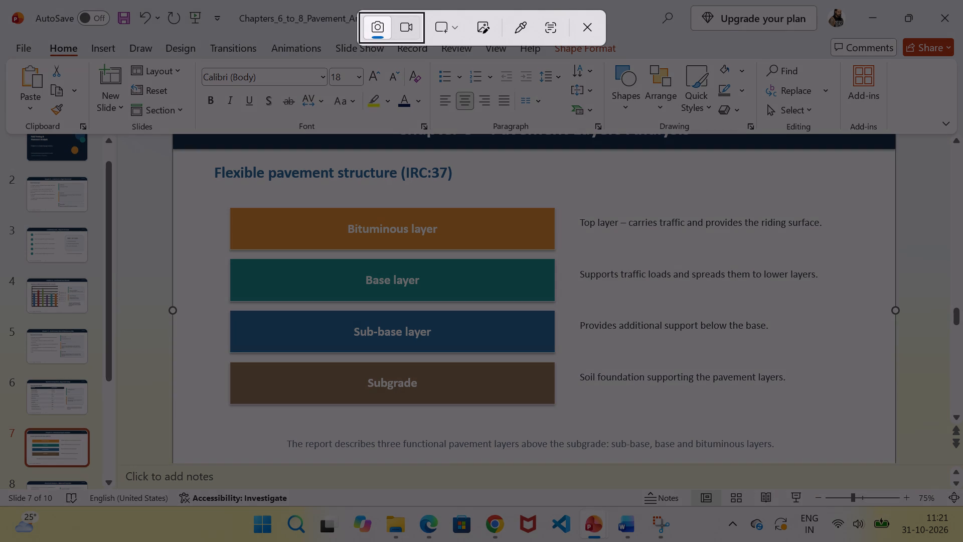
pyautogui.moveTo(193, 164); pyautogui.dragTo(522, 395)
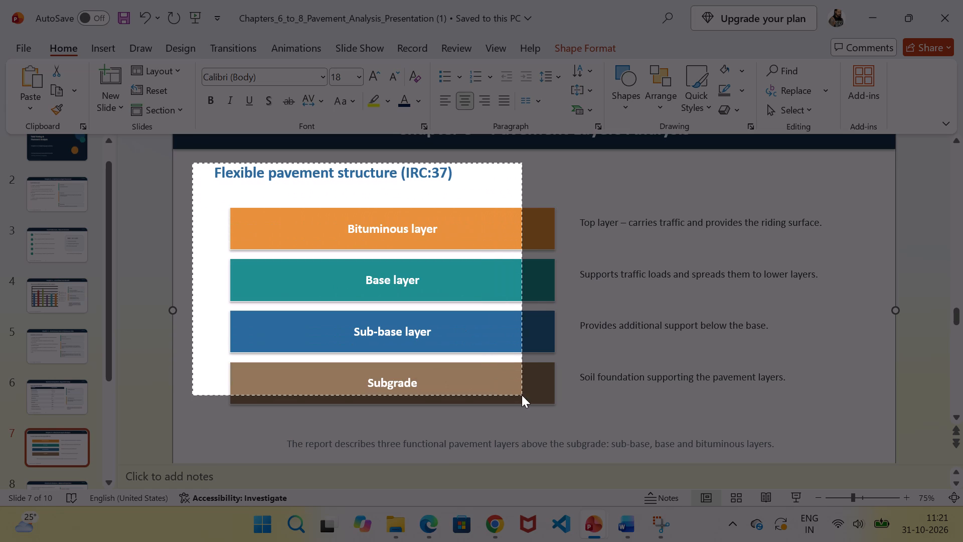
pyautogui.moveTo(522, 395); pyautogui.dragTo(565, 421)
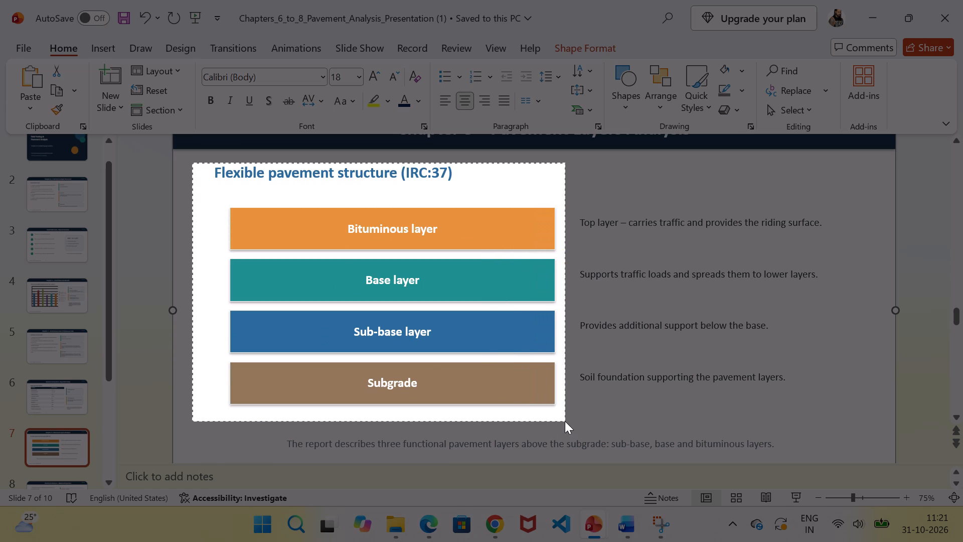
pyautogui.moveTo(565, 421); pyautogui.dragTo(578, 433)
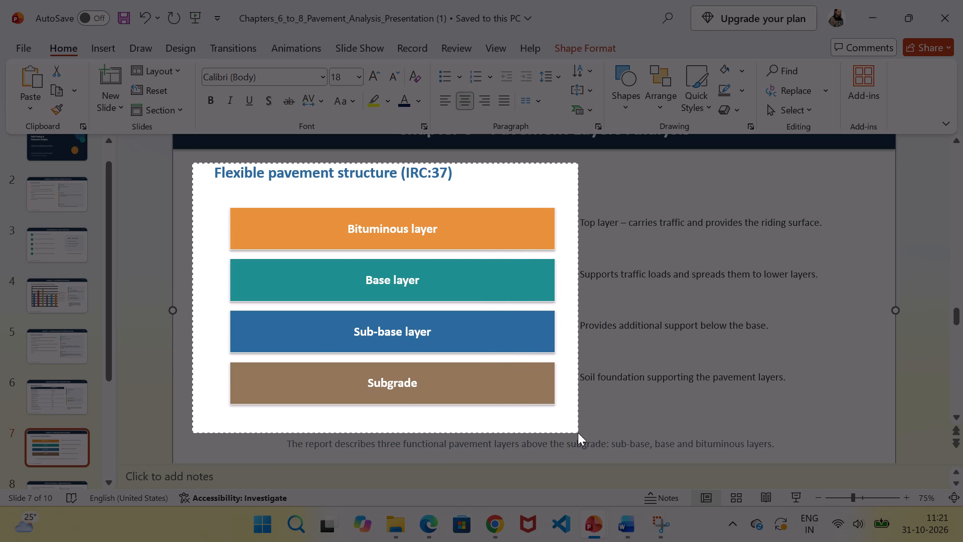
pyautogui.moveTo(578, 433); pyautogui.dragTo(579, 430)
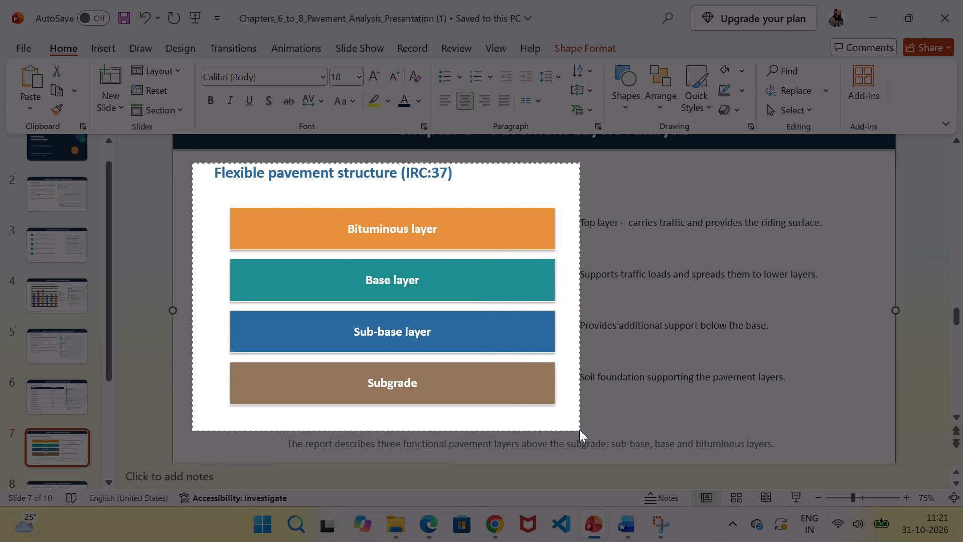
pyautogui.moveTo(579, 430); pyautogui.dragTo(580, 430)
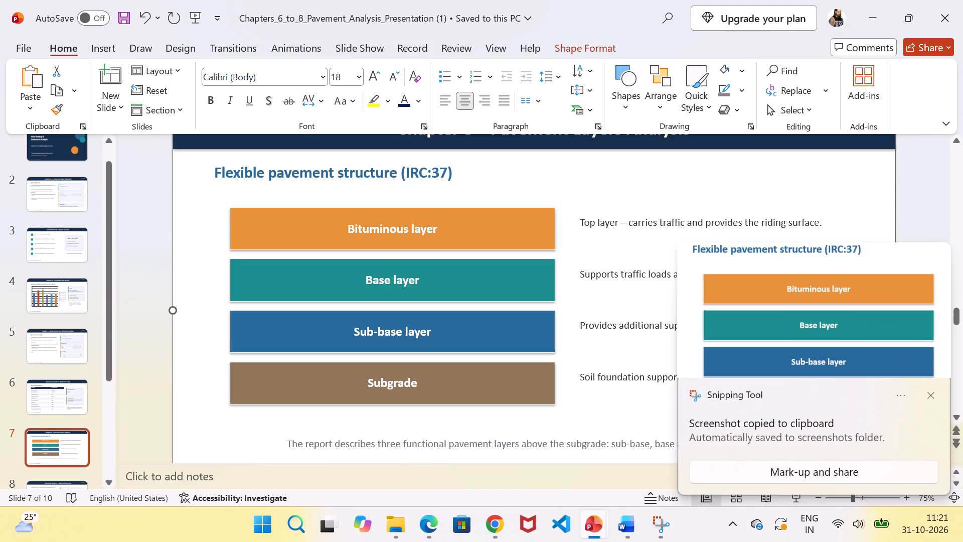
pyautogui.click(825, 472)
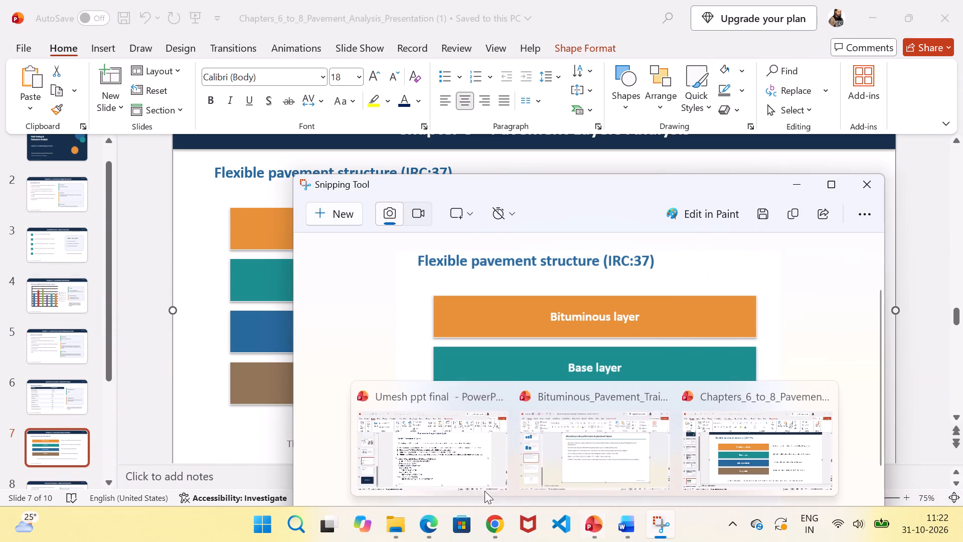
# Return to Umesh ppt final, paste the snip on slide 13, and place it below the Subgrade line, beside the modulus formulas.
pyautogui.click(433, 469)
pyautogui.click(674, 357)
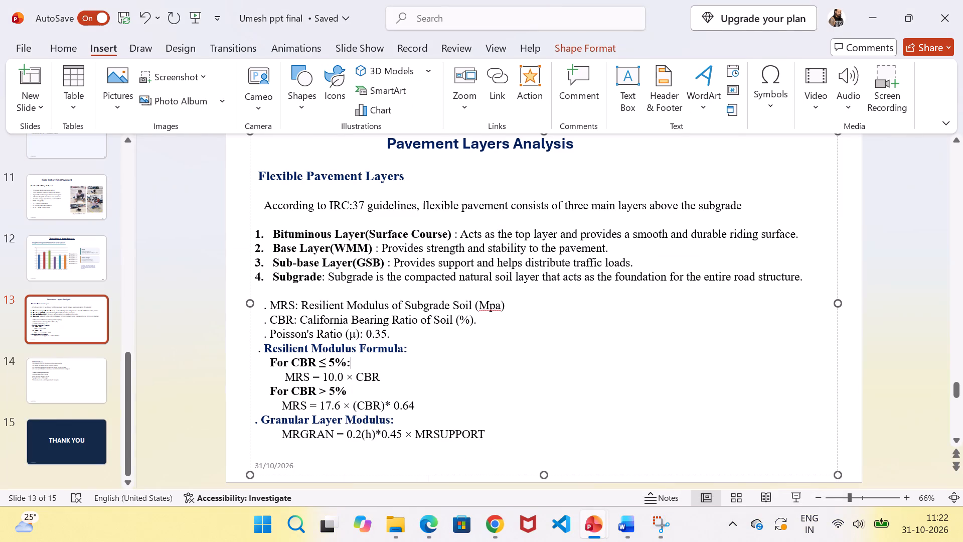
pyautogui.hotkey('ctrl', 'v')
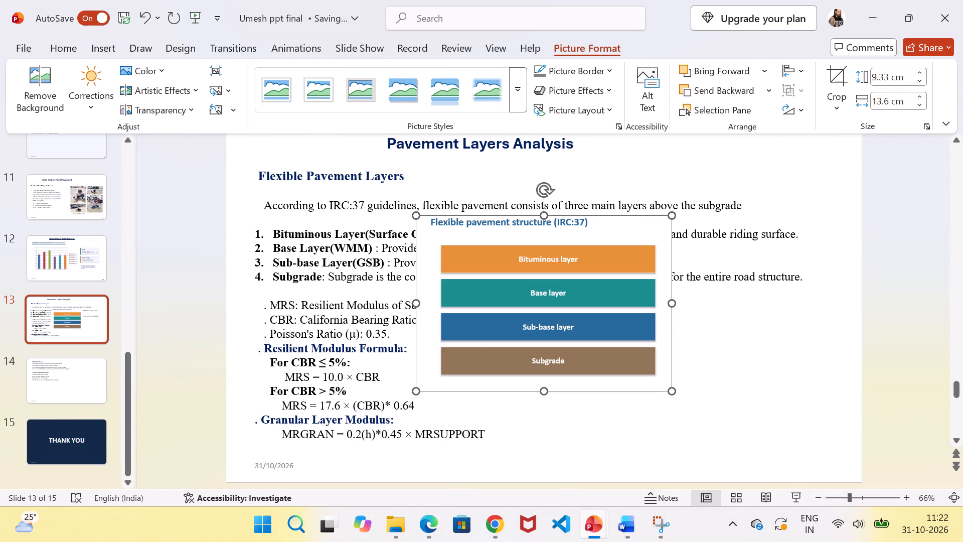
pyautogui.moveTo(504, 262); pyautogui.dragTo(615, 403)
pyautogui.moveTo(575, 328); pyautogui.dragTo(590, 372)
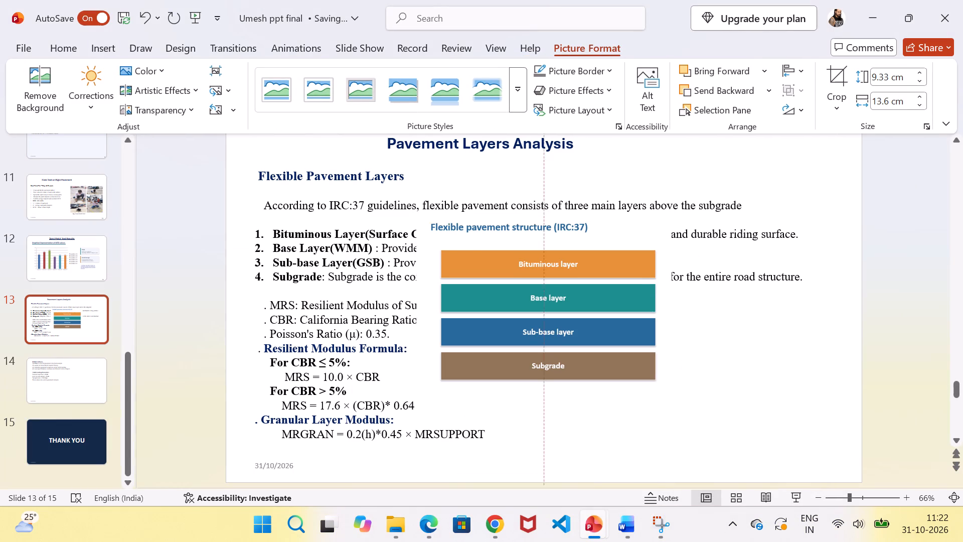
pyautogui.moveTo(590, 372); pyautogui.dragTo(706, 411)
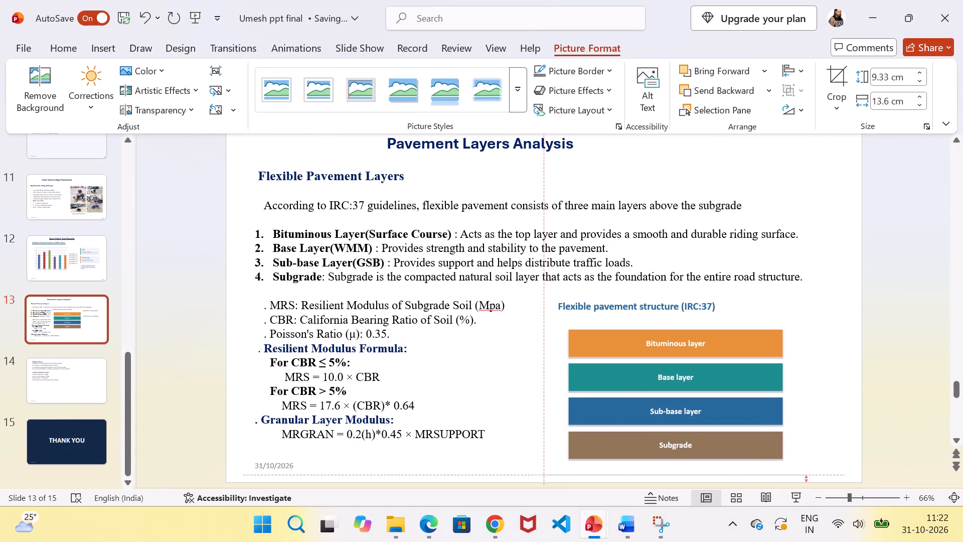
pyautogui.moveTo(706, 411); pyautogui.dragTo(699, 407)
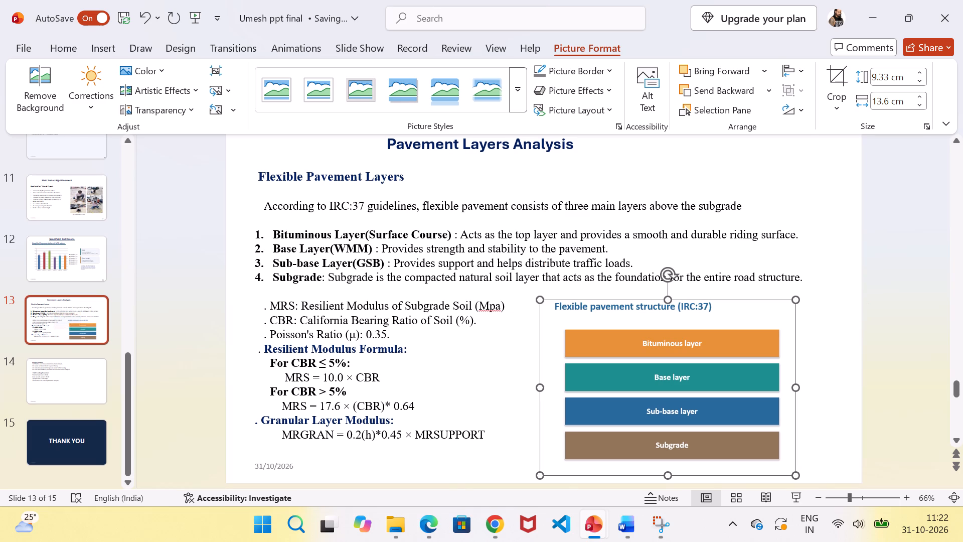
pyautogui.click(455, 372)
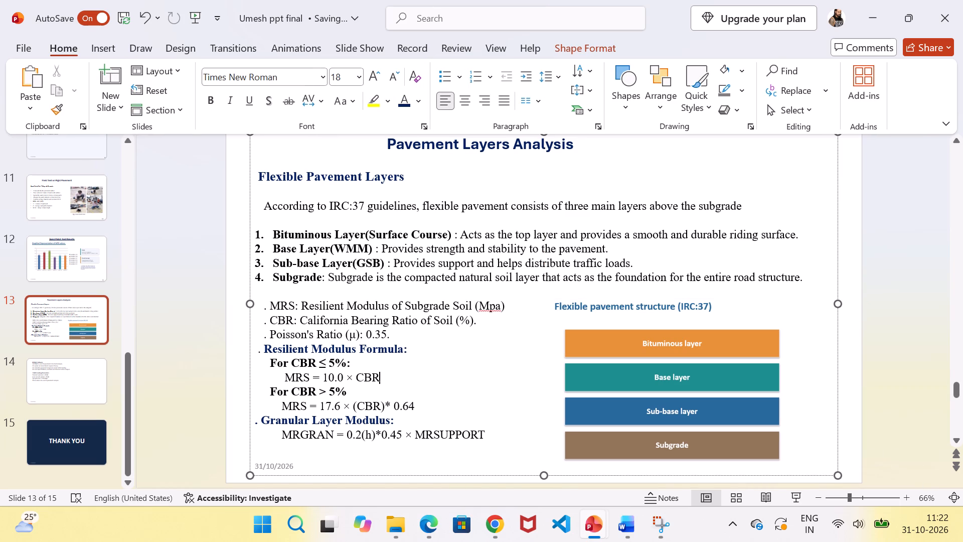
# Reduce only the height of the pasted layer picture so its lower edge sits just below the MRGRAN line's level.
pyautogui.click(759, 423)
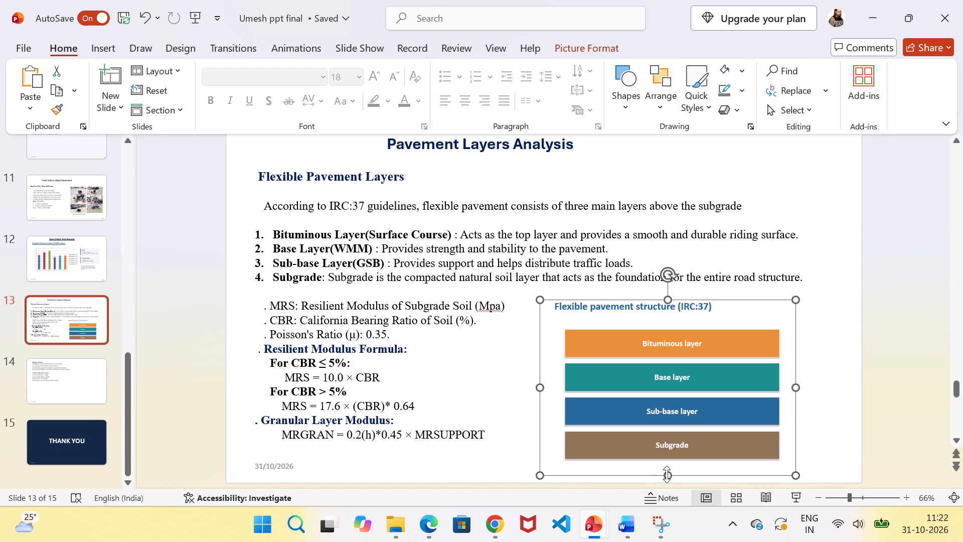
pyautogui.moveTo(667, 474); pyautogui.dragTo(671, 443)
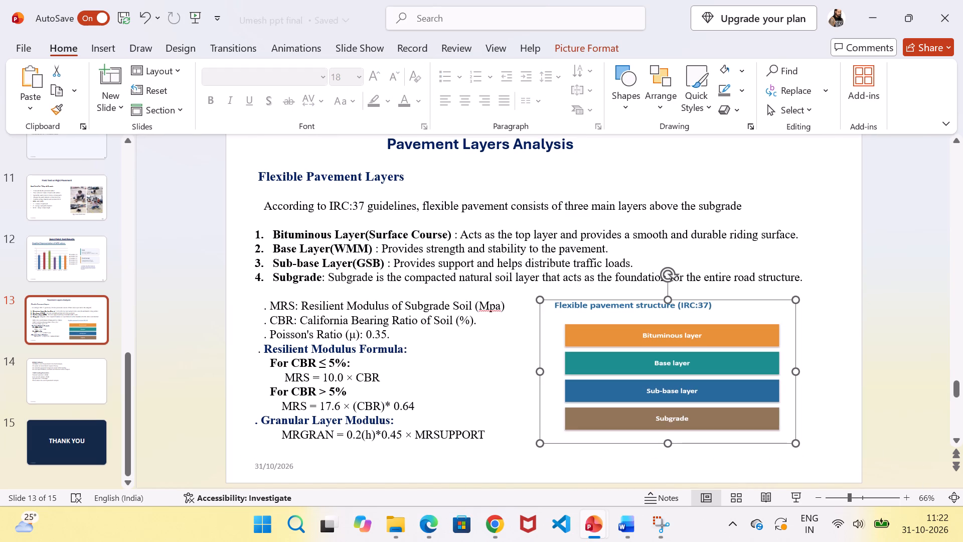
pyautogui.click(699, 472)
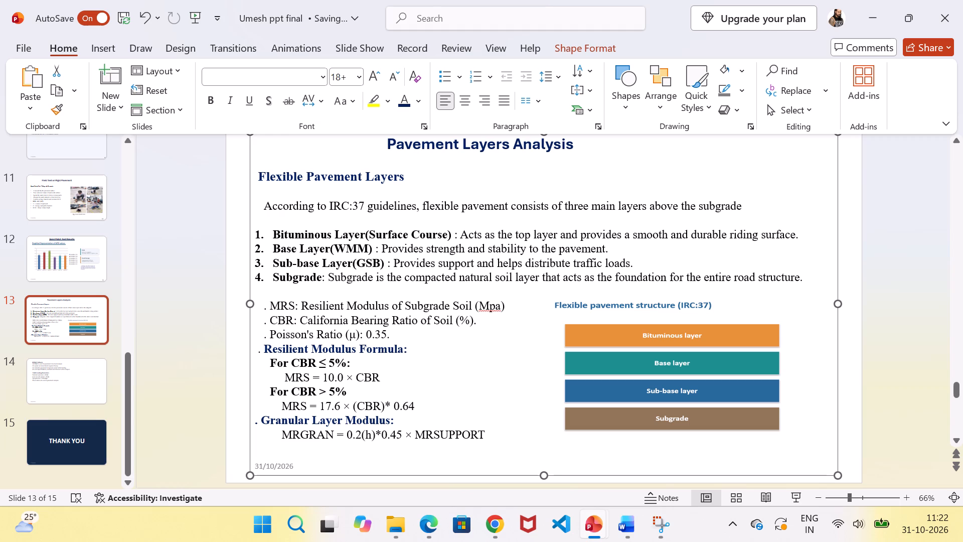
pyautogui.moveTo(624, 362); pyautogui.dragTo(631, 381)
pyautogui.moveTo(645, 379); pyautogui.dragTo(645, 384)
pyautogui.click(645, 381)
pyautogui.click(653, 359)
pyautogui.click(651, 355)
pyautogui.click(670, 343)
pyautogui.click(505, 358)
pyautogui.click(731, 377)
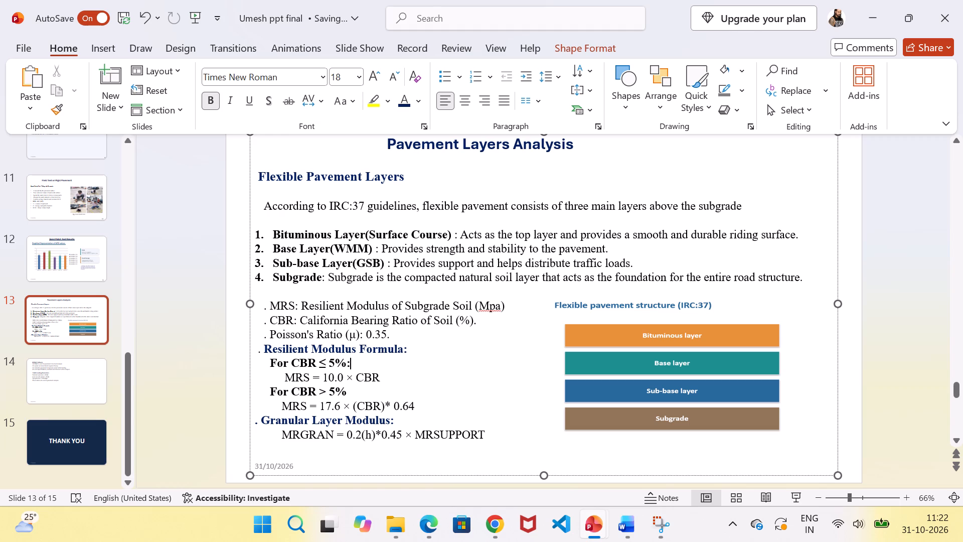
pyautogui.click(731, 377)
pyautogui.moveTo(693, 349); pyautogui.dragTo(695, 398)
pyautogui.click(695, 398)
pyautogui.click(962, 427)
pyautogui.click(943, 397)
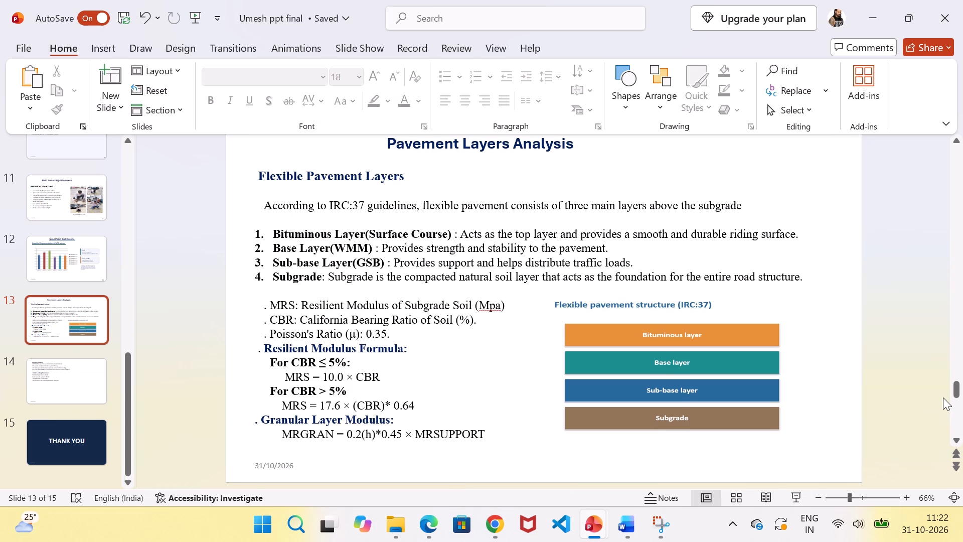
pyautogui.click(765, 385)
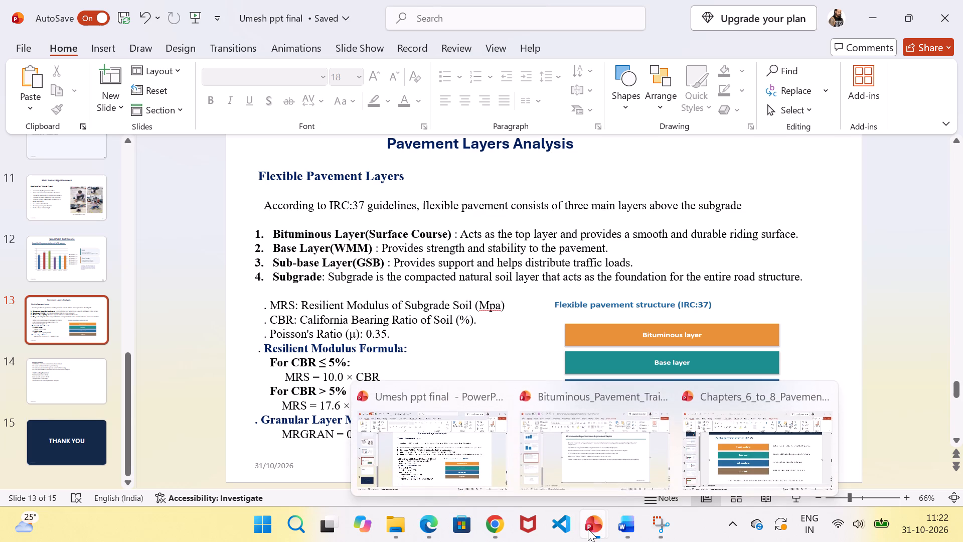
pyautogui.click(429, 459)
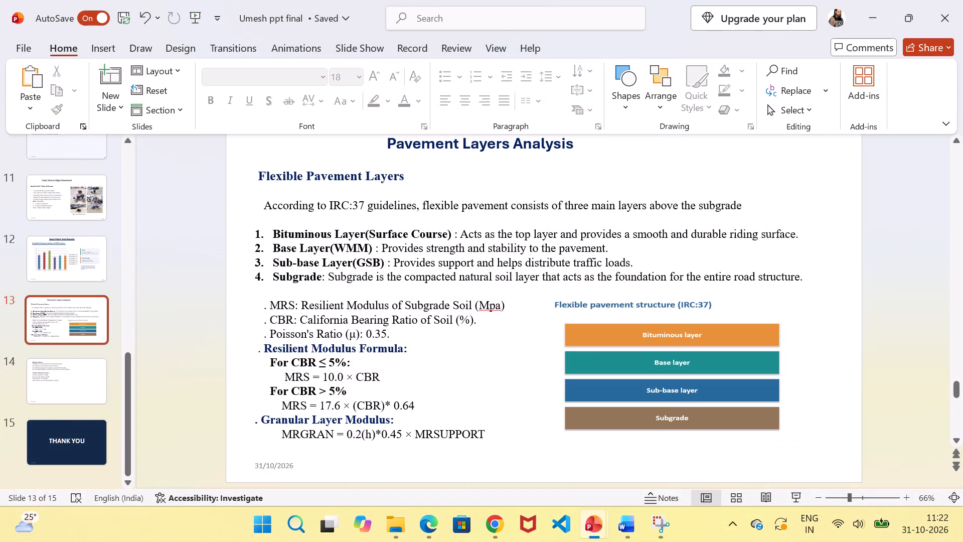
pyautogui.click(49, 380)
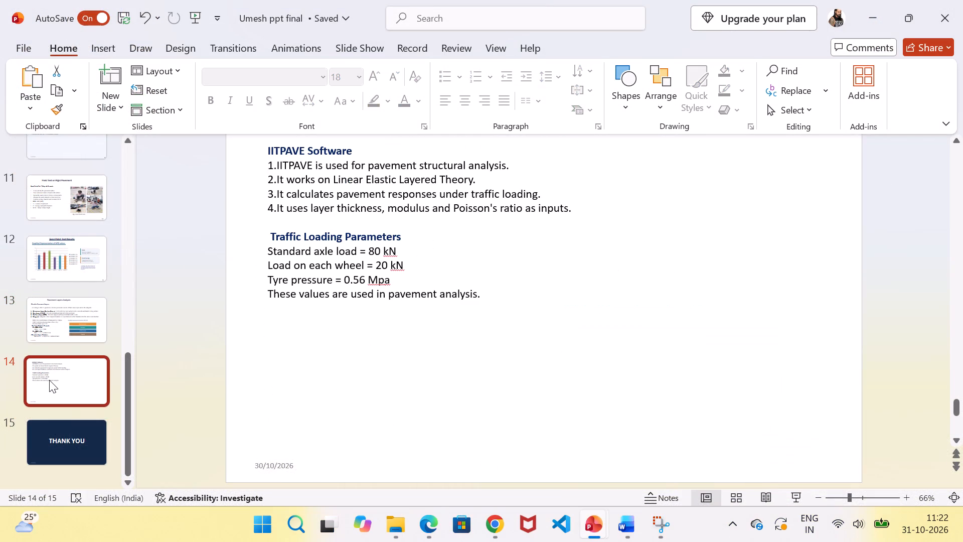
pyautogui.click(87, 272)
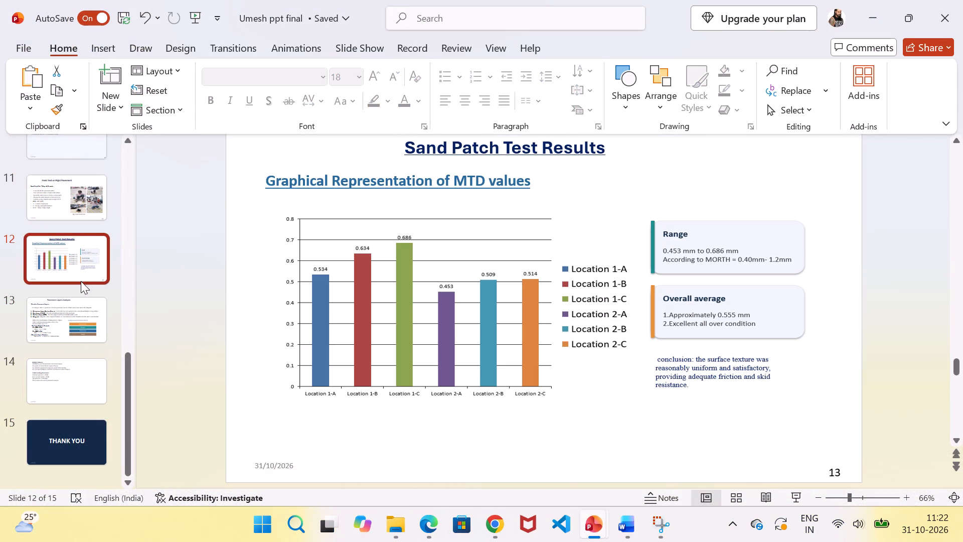
# Go to slide 14, which holds the IITPAVE Software text.
pyautogui.click(72, 310)
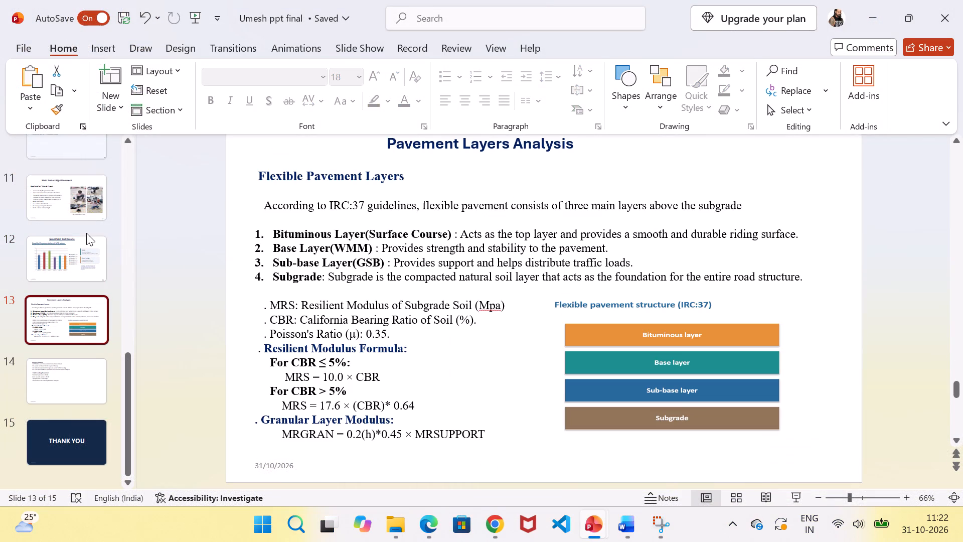
pyautogui.click(84, 401)
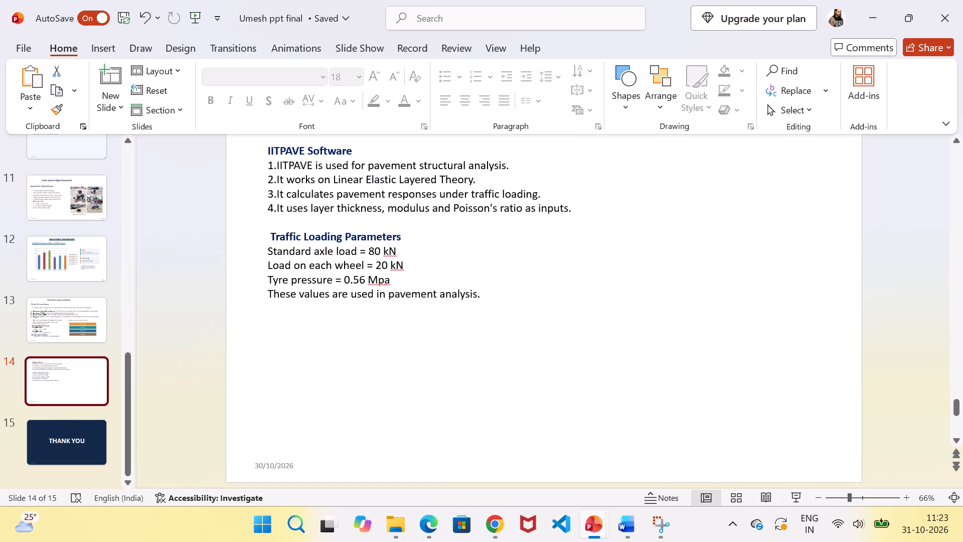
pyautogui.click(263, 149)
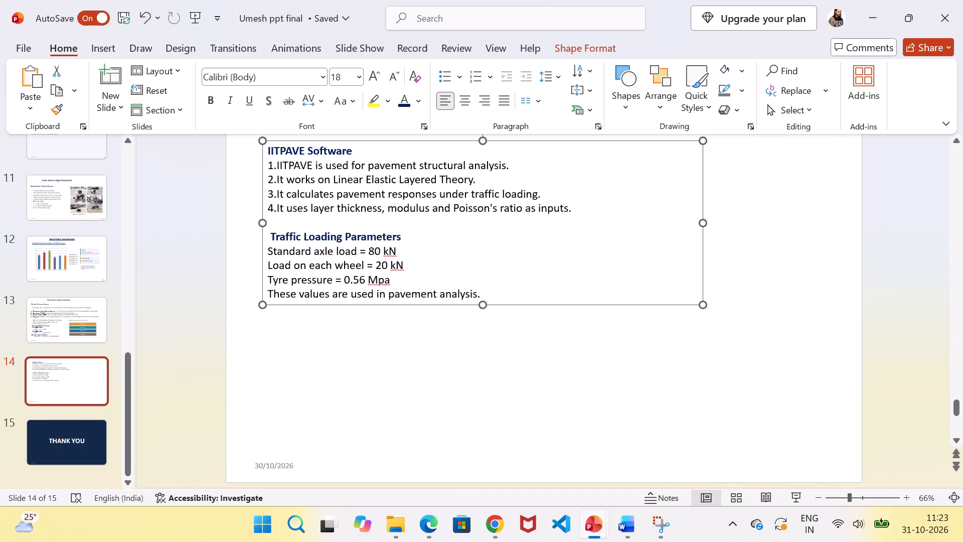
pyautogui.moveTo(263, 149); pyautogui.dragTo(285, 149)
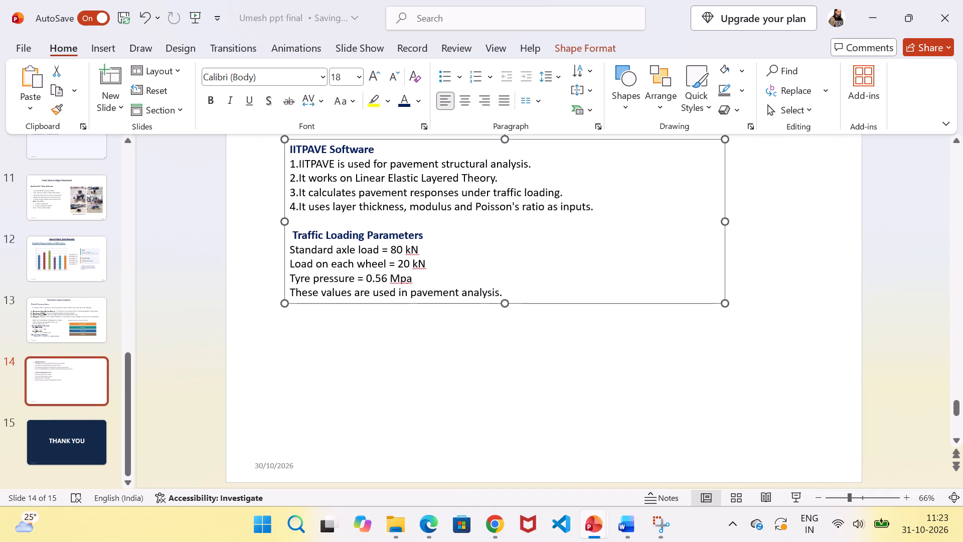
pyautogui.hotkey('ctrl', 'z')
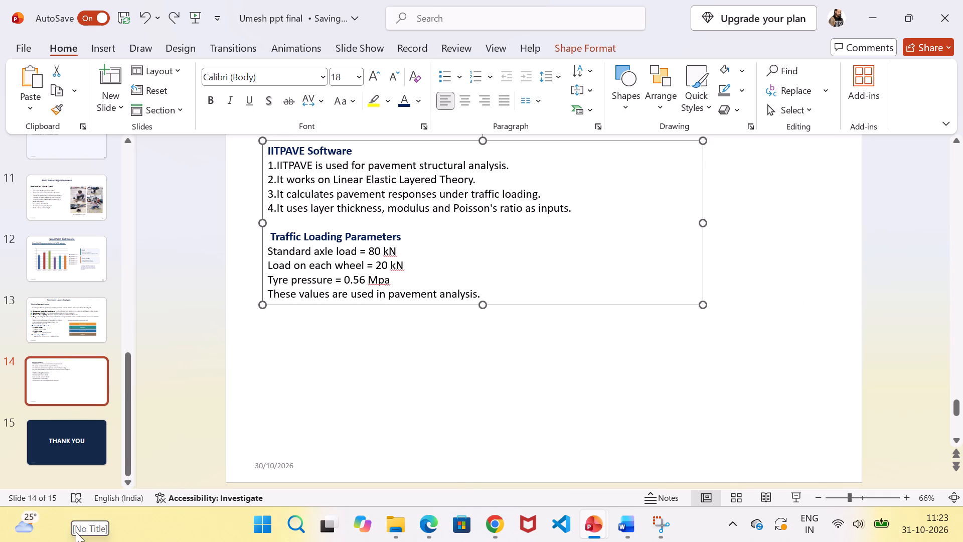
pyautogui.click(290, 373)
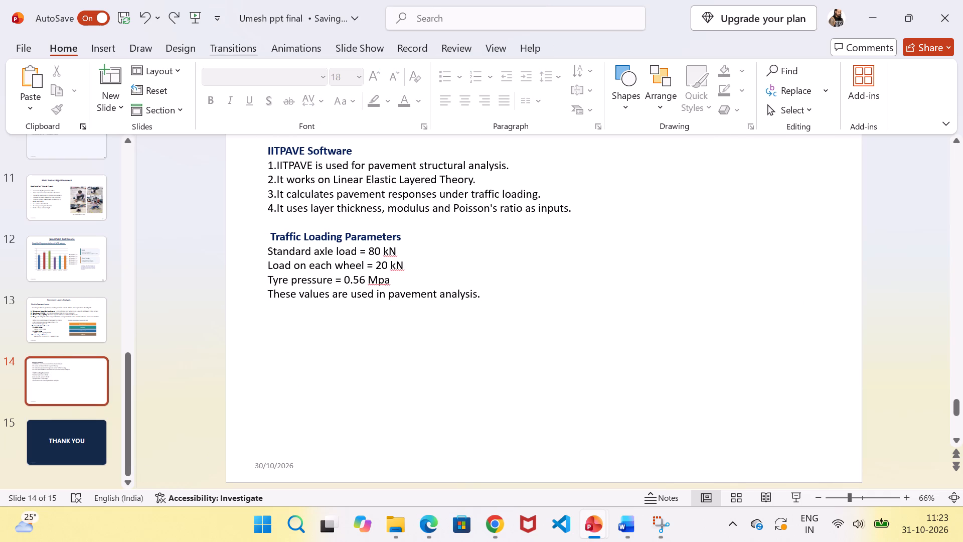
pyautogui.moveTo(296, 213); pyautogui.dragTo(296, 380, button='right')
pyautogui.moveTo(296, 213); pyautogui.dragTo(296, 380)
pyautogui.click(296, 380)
# Set the "IITPAVE Software" heading on slide 14 to font size 20.
pyautogui.click(260, 154)
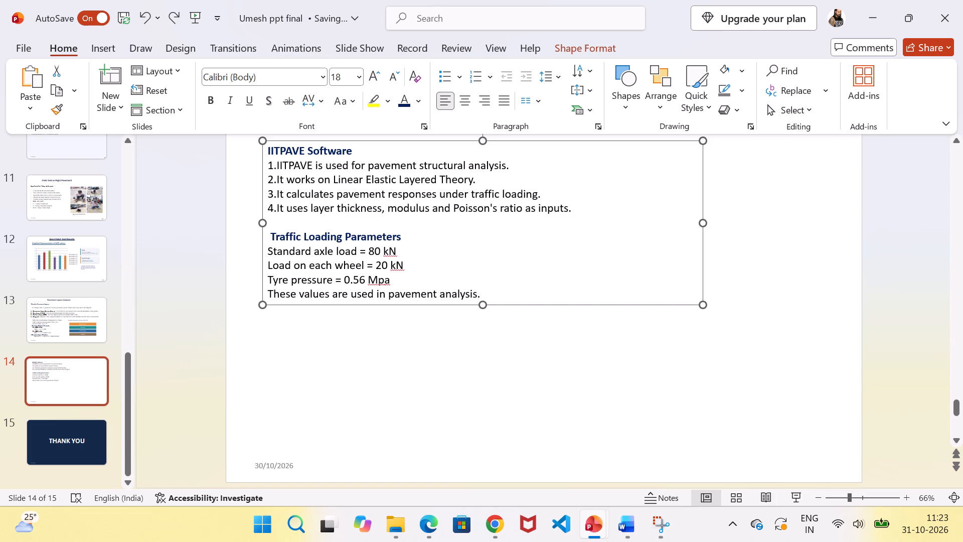
pyautogui.moveTo(279, 148); pyautogui.dragTo(387, 152)
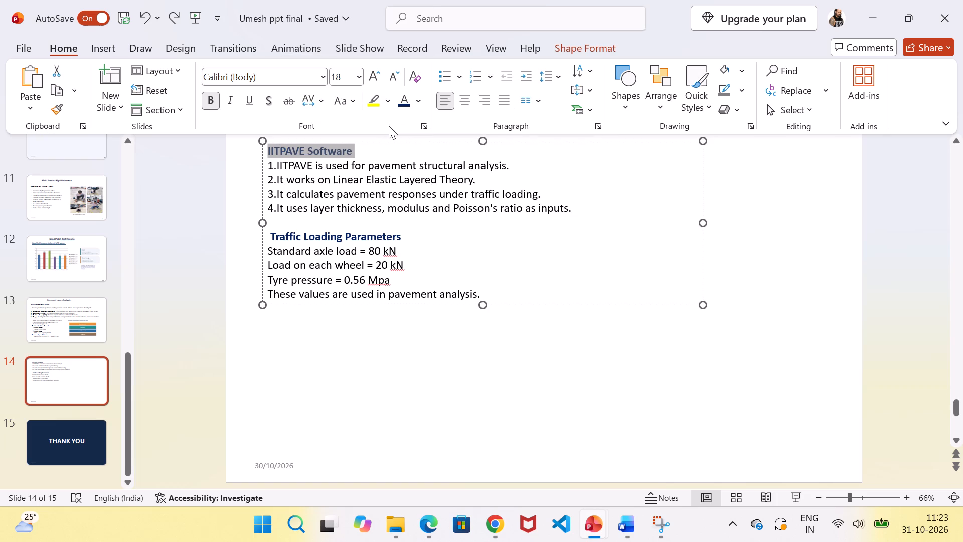
pyautogui.click(359, 73)
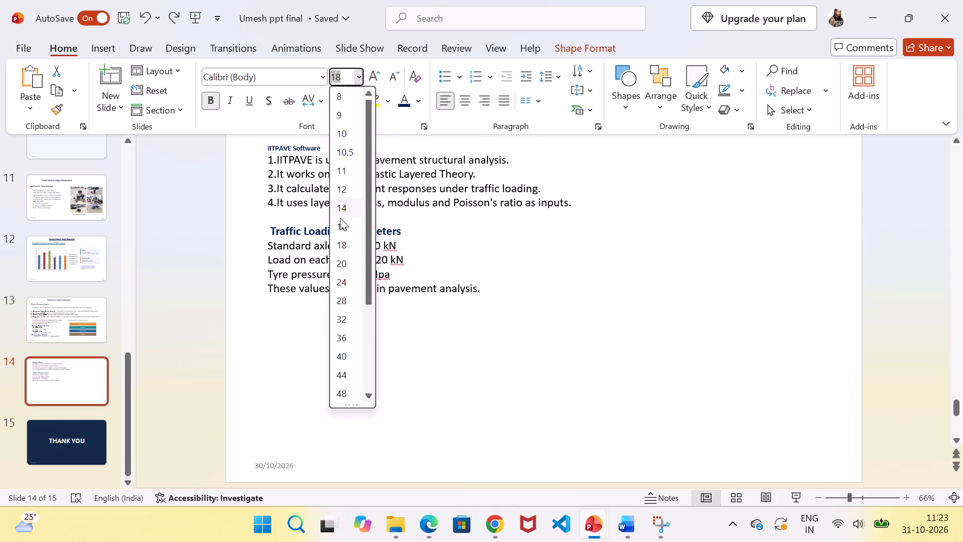
pyautogui.click(347, 267)
pyautogui.click(346, 357)
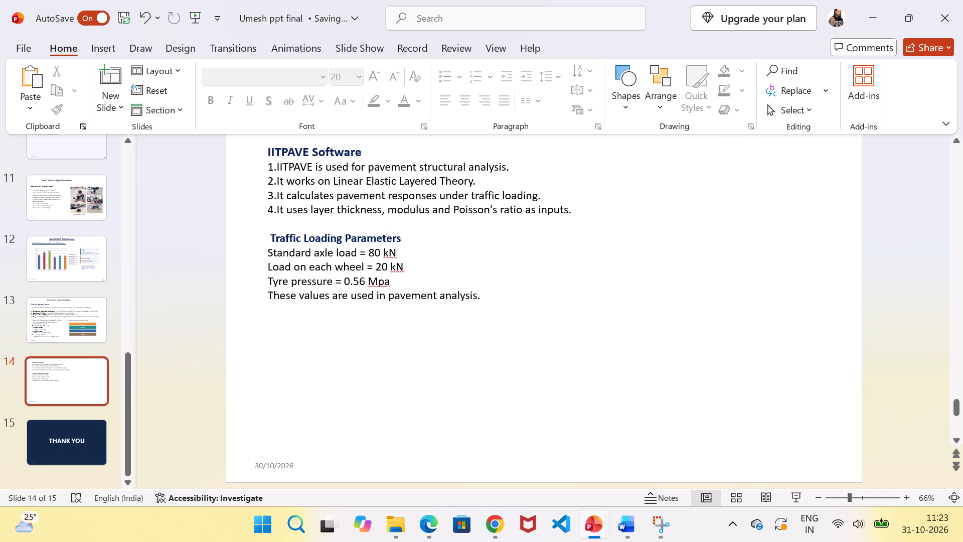
# Set the "Traffic Loading Parameters" heading on slide 14 to font size 20.
pyautogui.moveTo(272, 236); pyautogui.dragTo(307, 235)
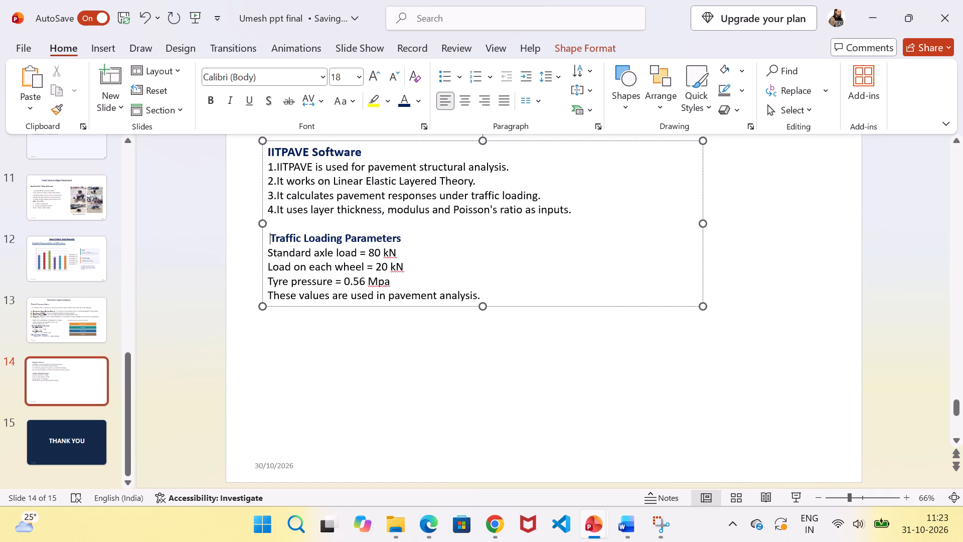
pyautogui.moveTo(307, 235); pyautogui.dragTo(365, 237)
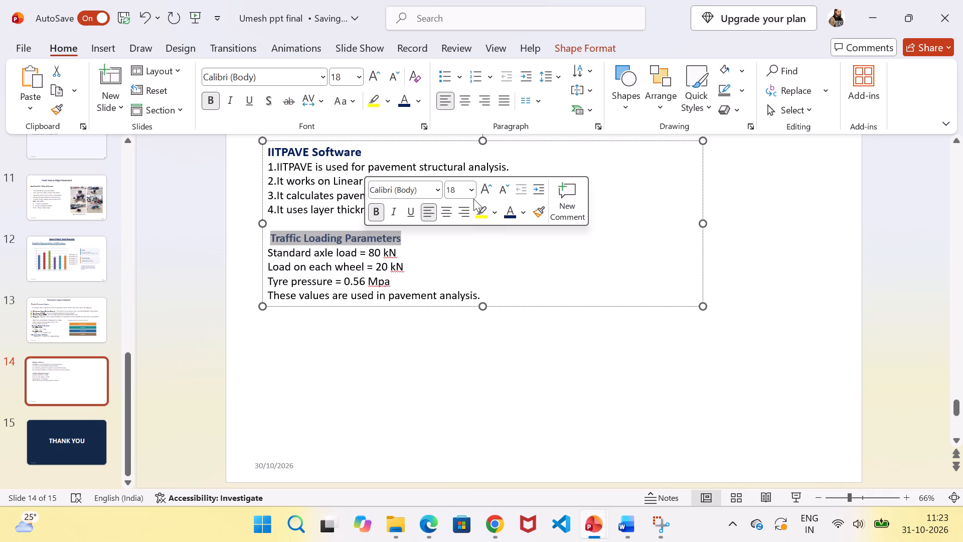
pyautogui.click(473, 199)
pyautogui.click(472, 193)
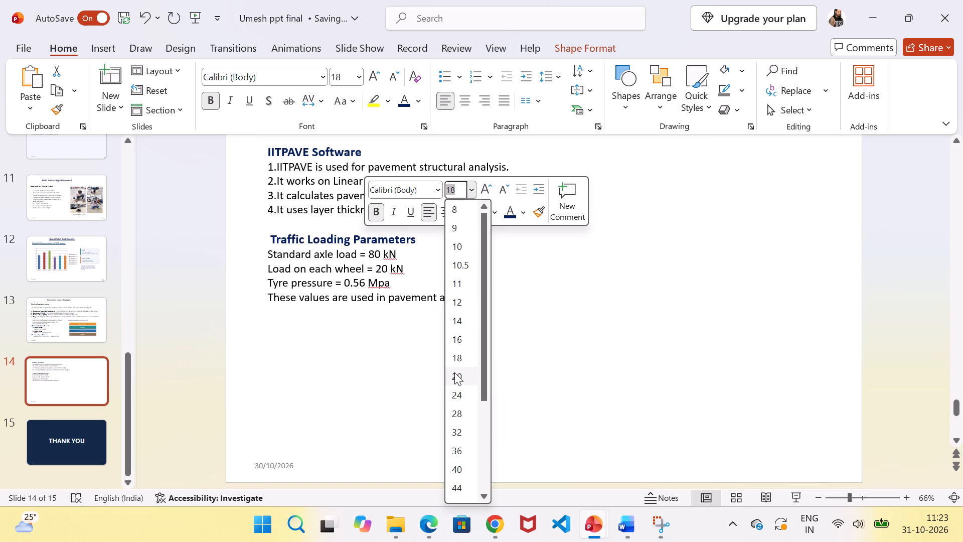
pyautogui.click(454, 372)
pyautogui.click(426, 382)
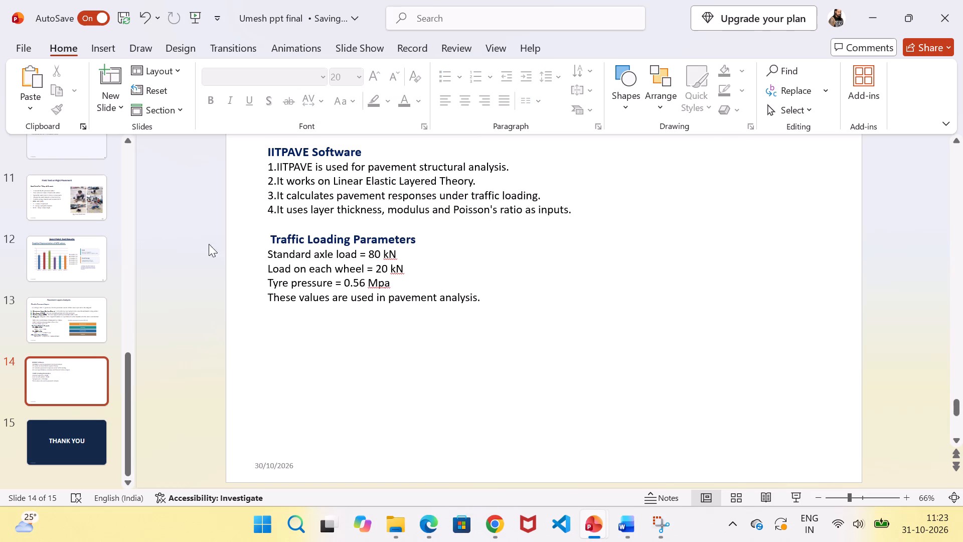
# Remove the leading space before the "Traffic Loading Parameters" heading, keeping one blank line above it.
pyautogui.click(270, 237)
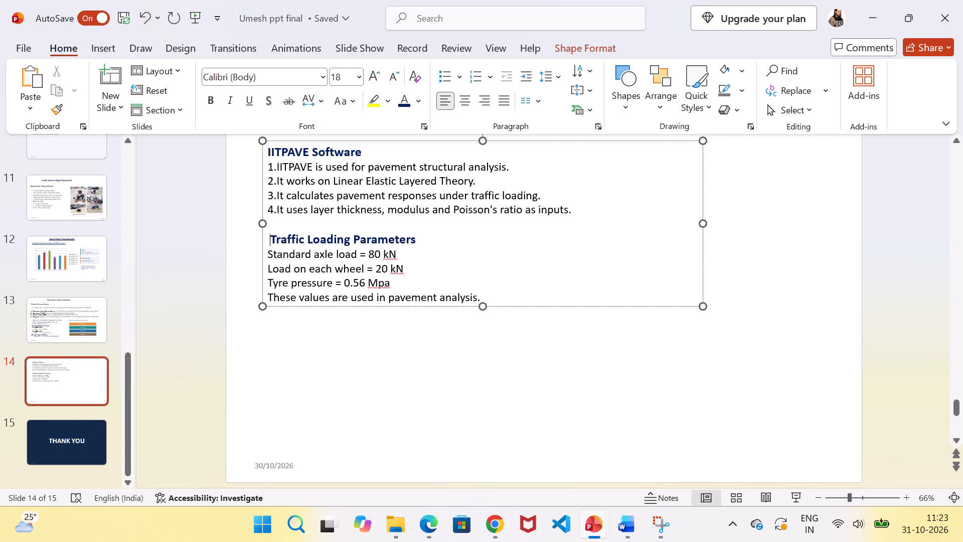
pyautogui.press('BackSpace')
pyautogui.press('BackSpace')
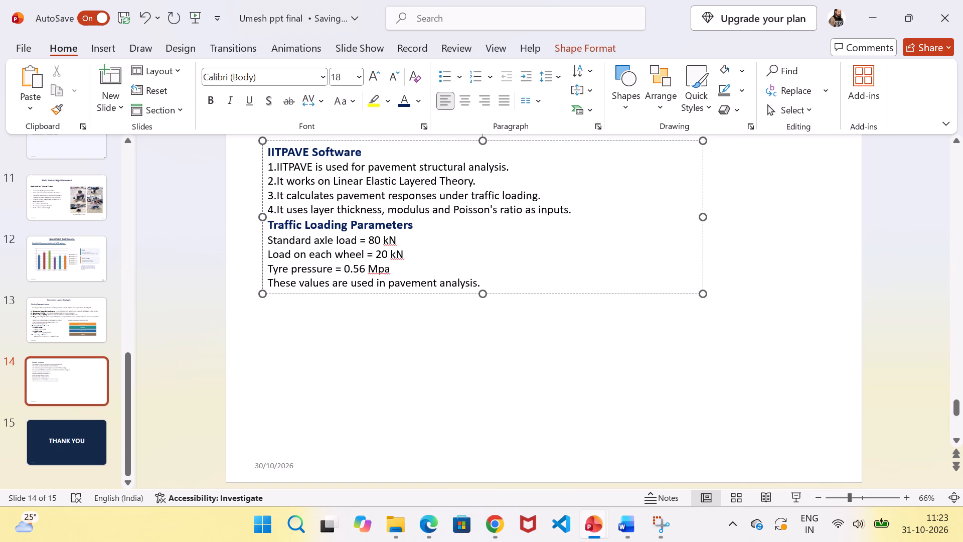
pyautogui.press('Return')
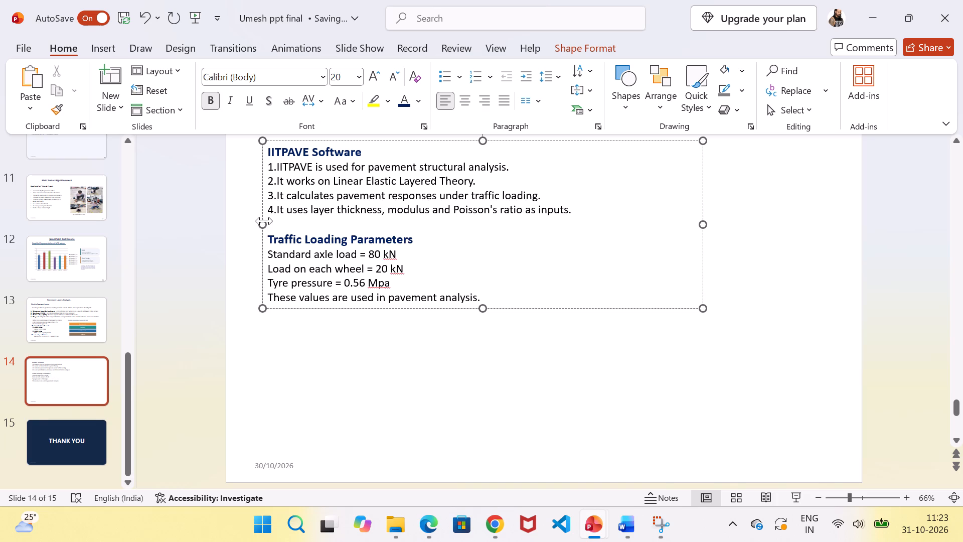
# Widen slide 14's text box on both sides, aligning its left edge with the footer date and its right edge just inside the slide's edge.
pyautogui.moveTo(264, 221); pyautogui.dragTo(251, 237)
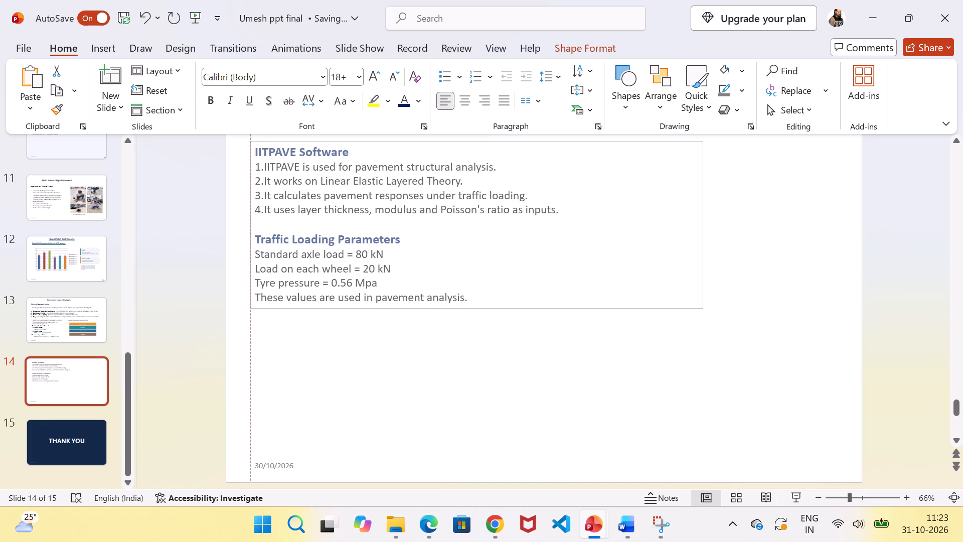
pyautogui.moveTo(251, 237); pyautogui.dragTo(251, 236)
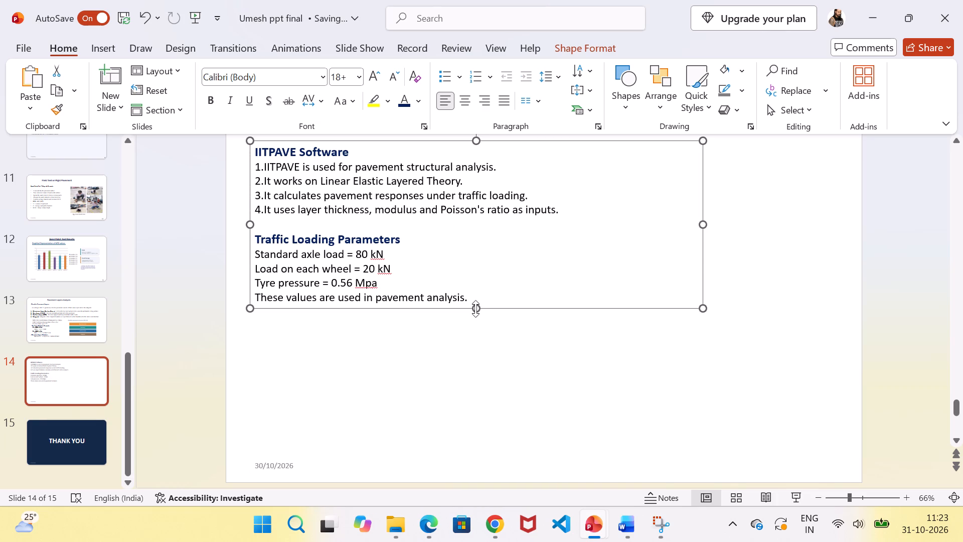
pyautogui.moveTo(475, 309); pyautogui.dragTo(491, 483)
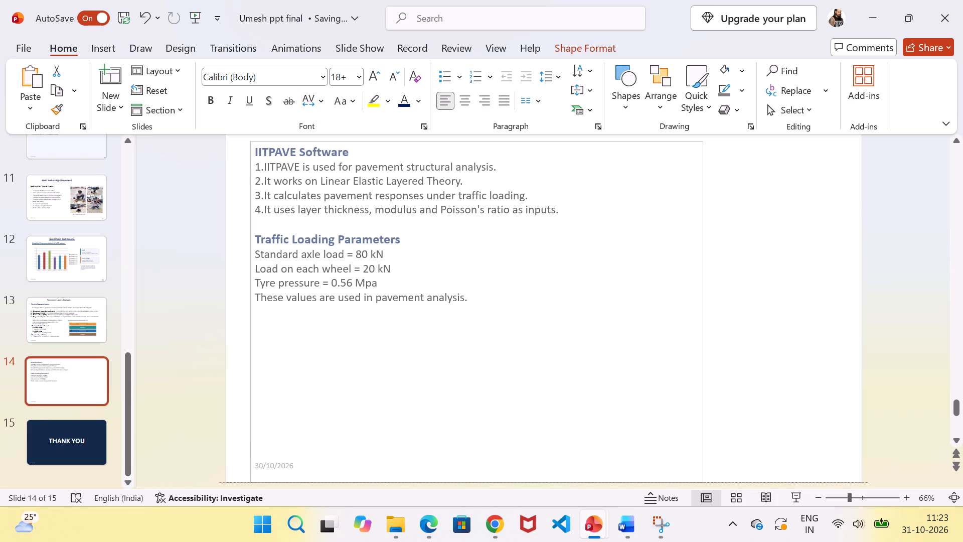
pyautogui.moveTo(491, 483); pyautogui.dragTo(472, 477)
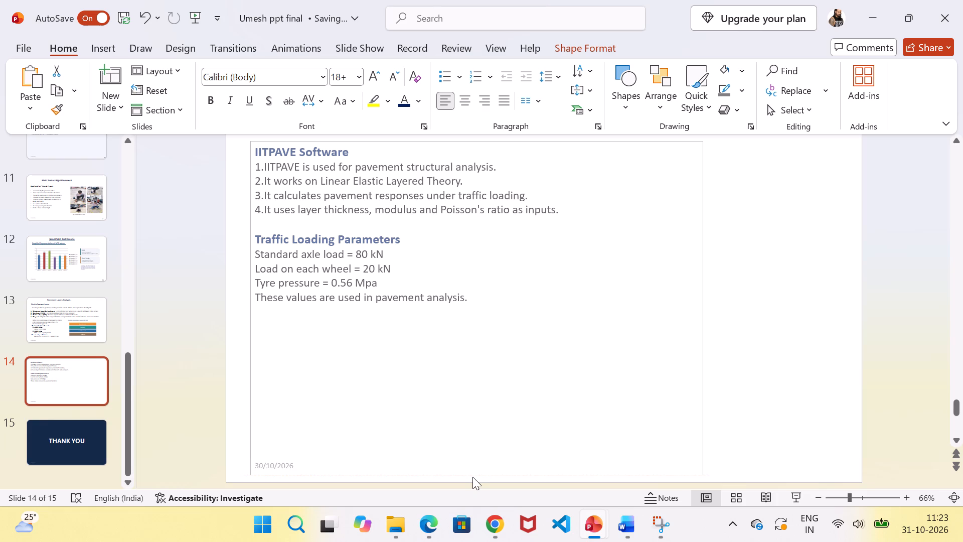
pyautogui.moveTo(702, 226); pyautogui.dragTo(852, 242)
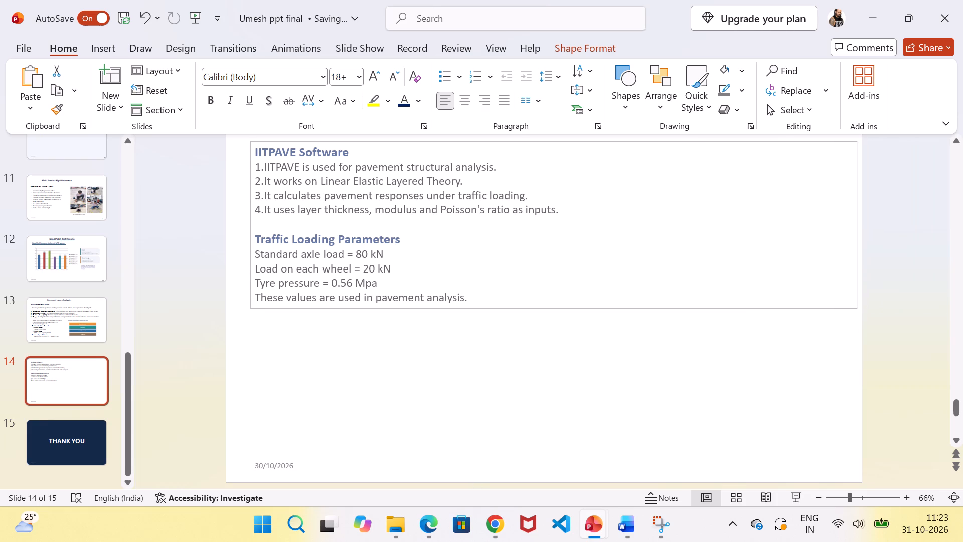
pyautogui.moveTo(852, 242); pyautogui.dragTo(838, 249)
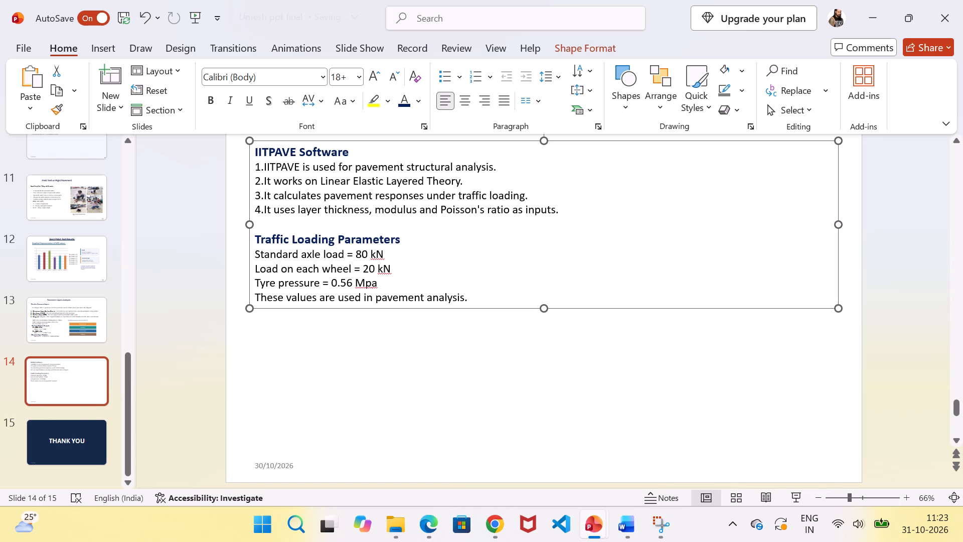
pyautogui.click(754, 369)
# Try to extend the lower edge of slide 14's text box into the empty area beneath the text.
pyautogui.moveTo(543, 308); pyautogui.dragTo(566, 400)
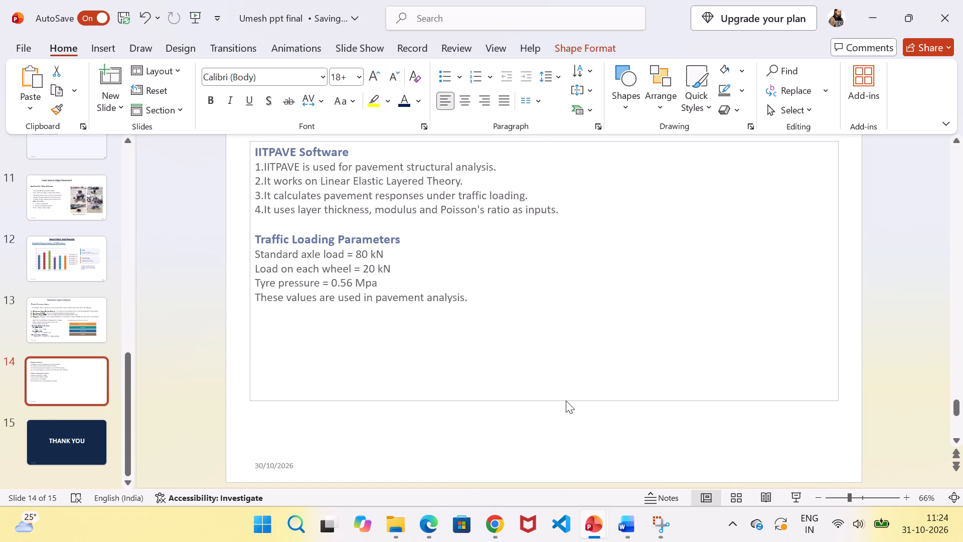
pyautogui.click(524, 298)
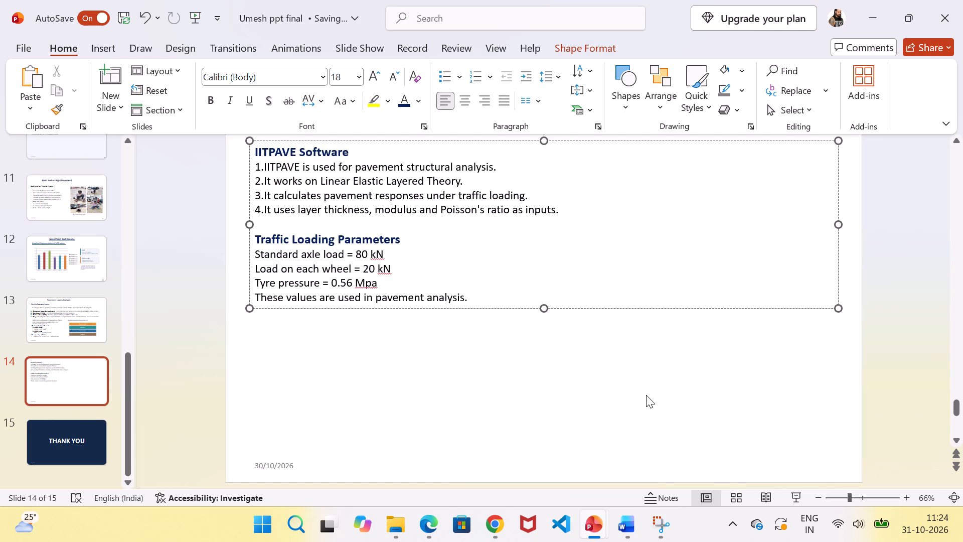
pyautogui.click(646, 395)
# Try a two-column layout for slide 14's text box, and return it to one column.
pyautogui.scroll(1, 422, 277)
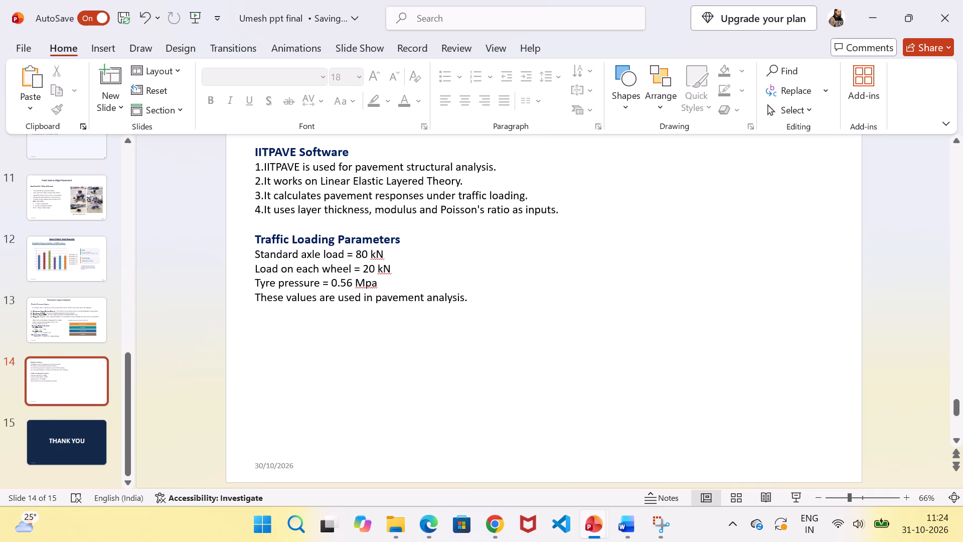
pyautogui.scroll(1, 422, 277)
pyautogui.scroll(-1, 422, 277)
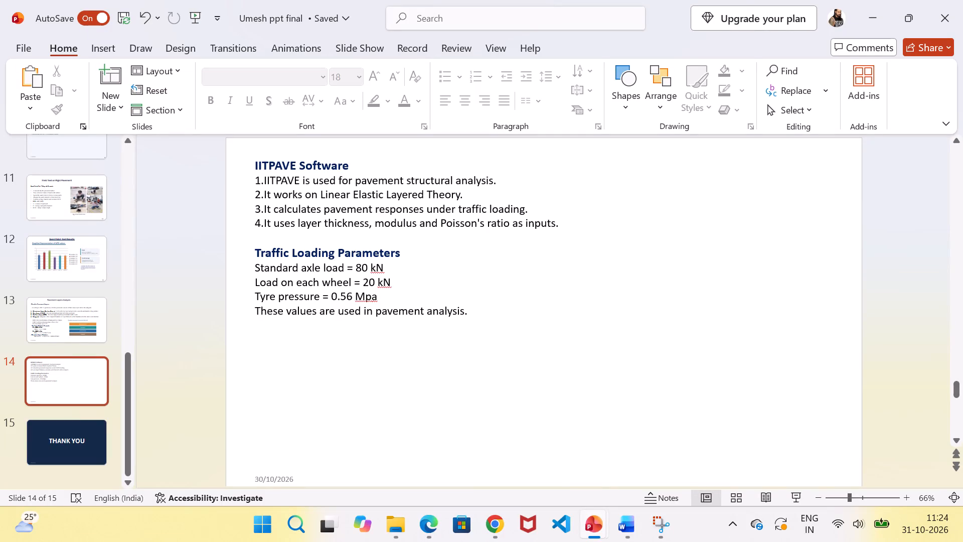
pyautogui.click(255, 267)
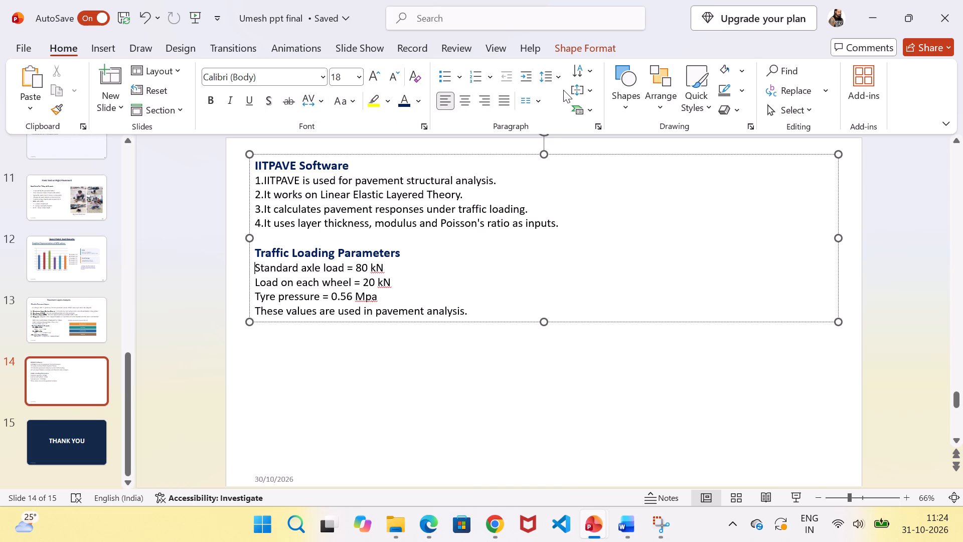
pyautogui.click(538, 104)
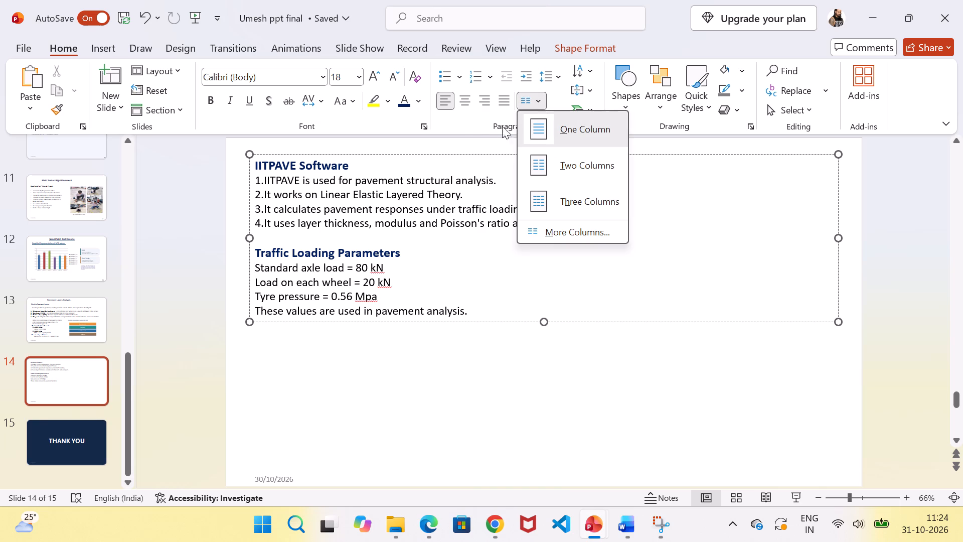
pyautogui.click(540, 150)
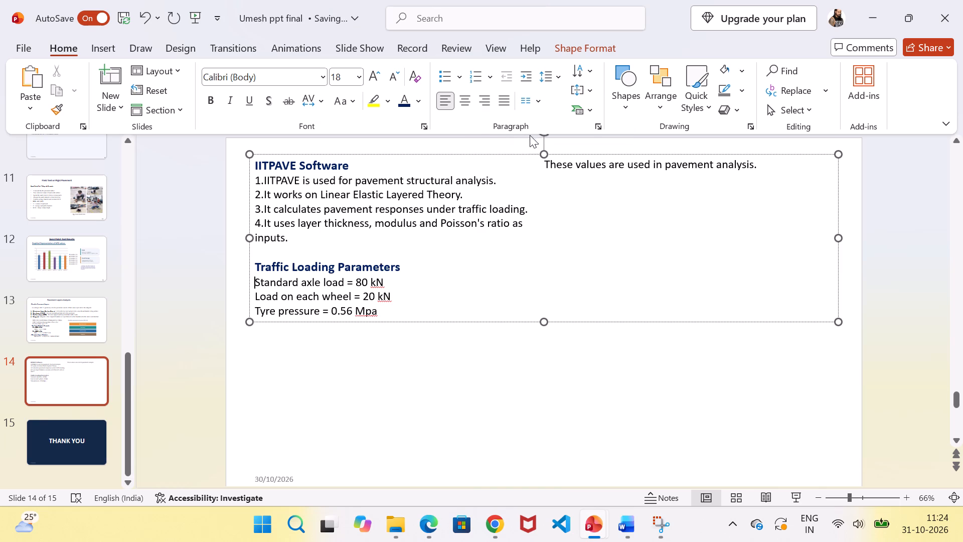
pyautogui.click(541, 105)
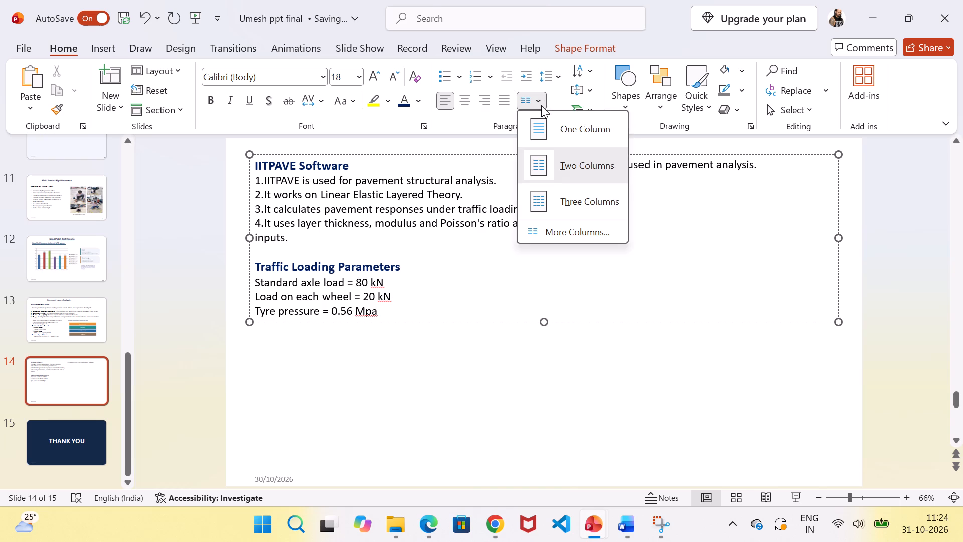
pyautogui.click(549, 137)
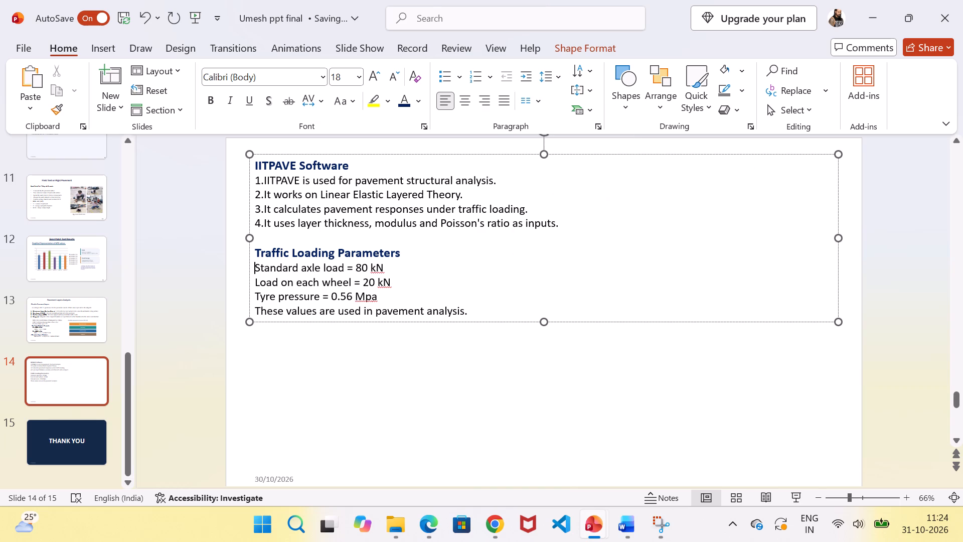
# Set the text direction of slide 14's text box to Horizontal.
pyautogui.click(589, 72)
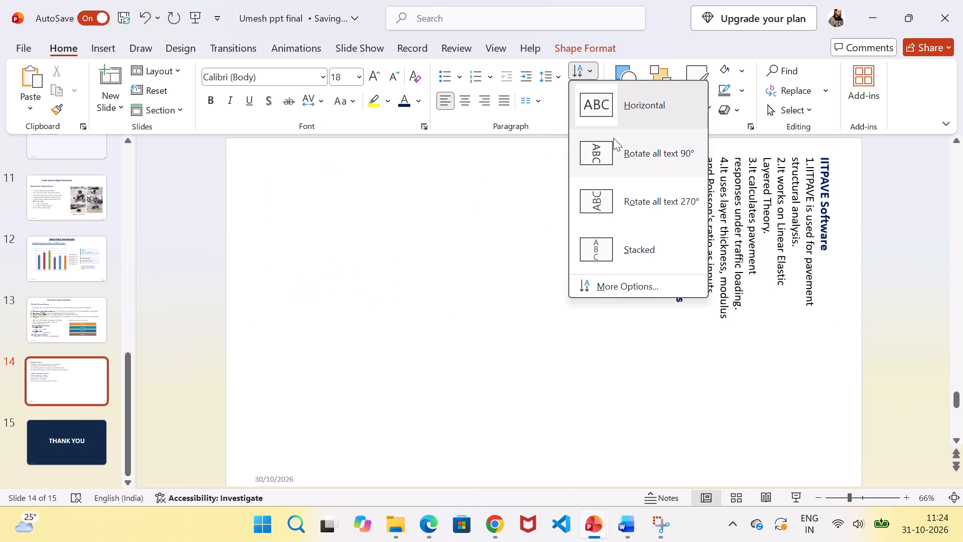
pyautogui.click(594, 114)
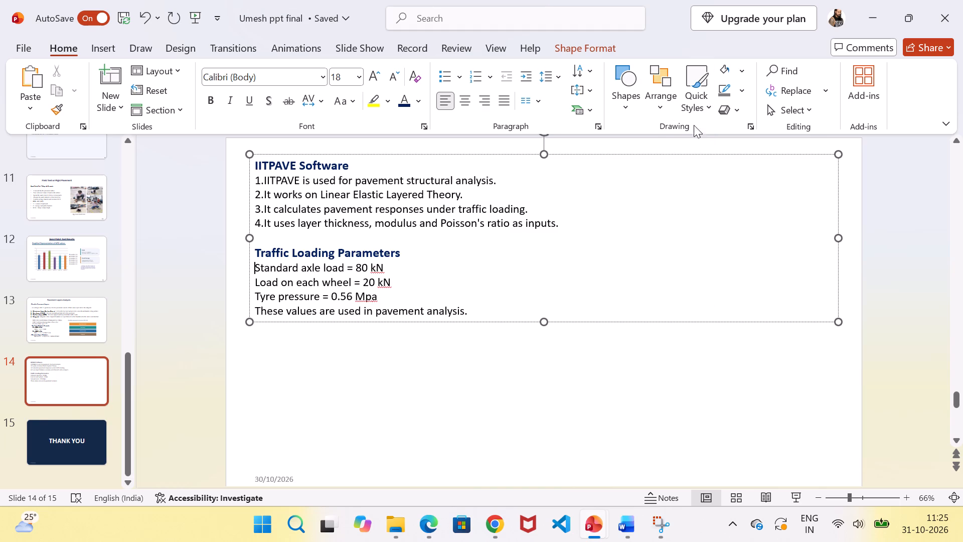
# Fill slide 14's text box with the white theme colour.
pyautogui.click(740, 76)
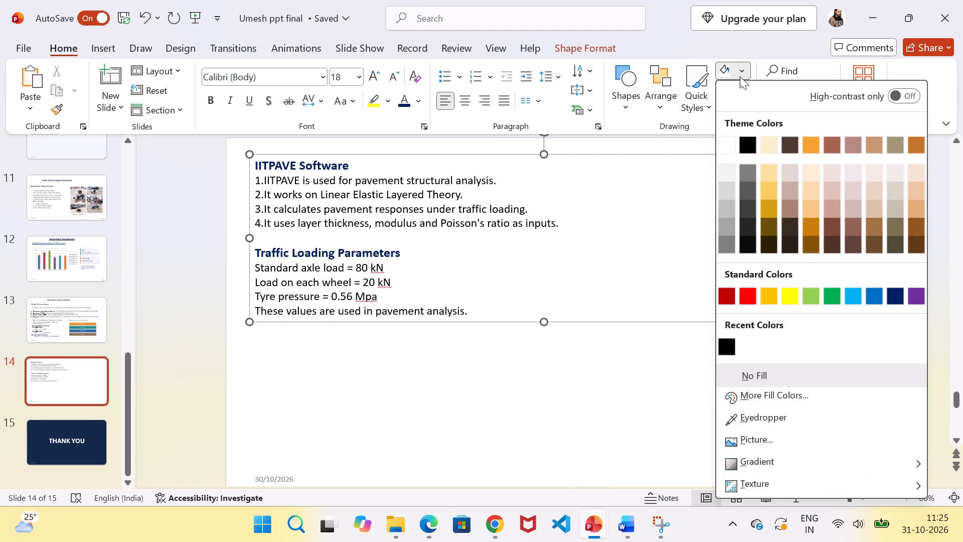
pyautogui.scroll(-1, 783, 302)
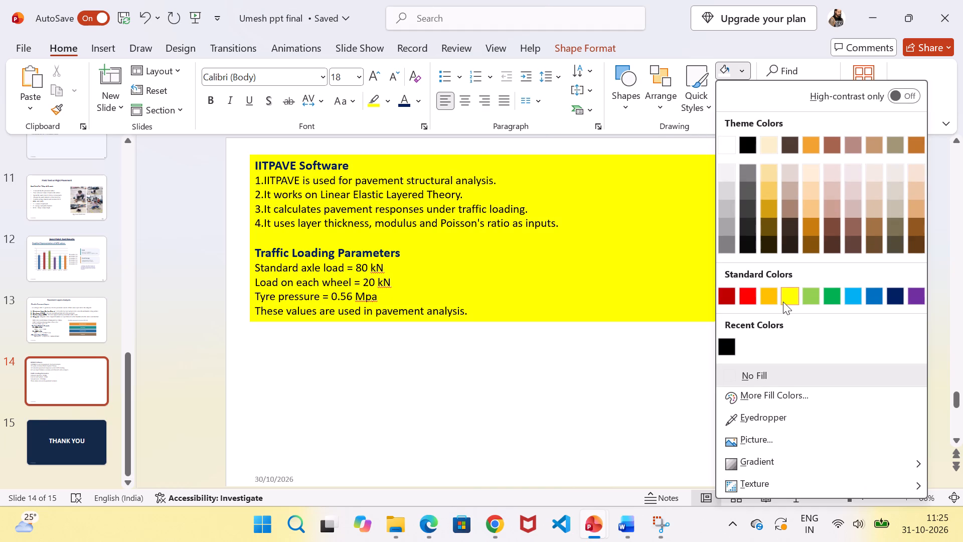
pyautogui.scroll(-1, 783, 302)
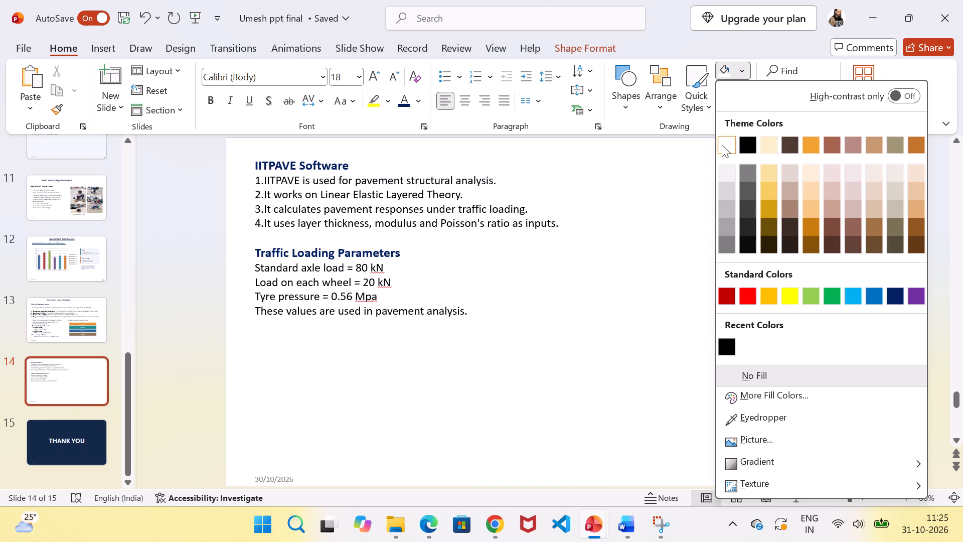
pyautogui.click(722, 145)
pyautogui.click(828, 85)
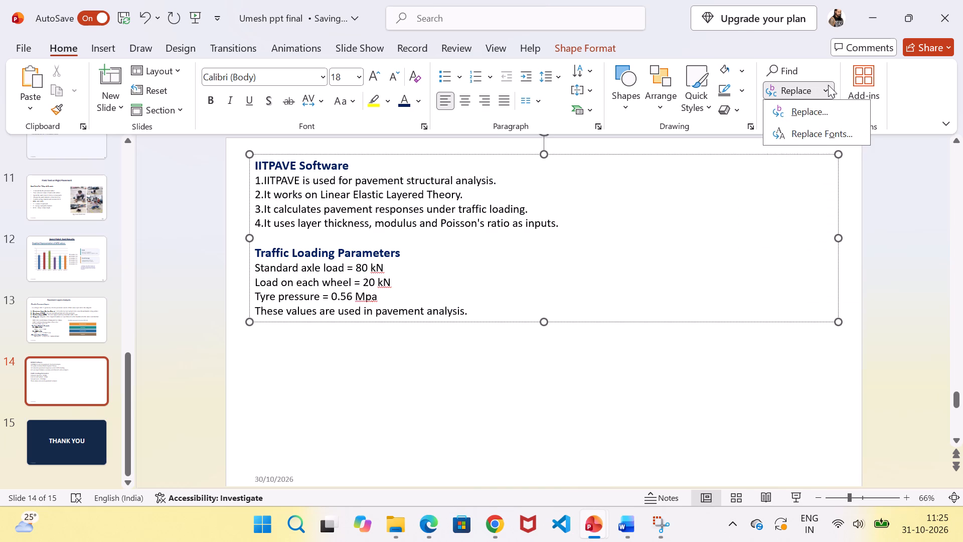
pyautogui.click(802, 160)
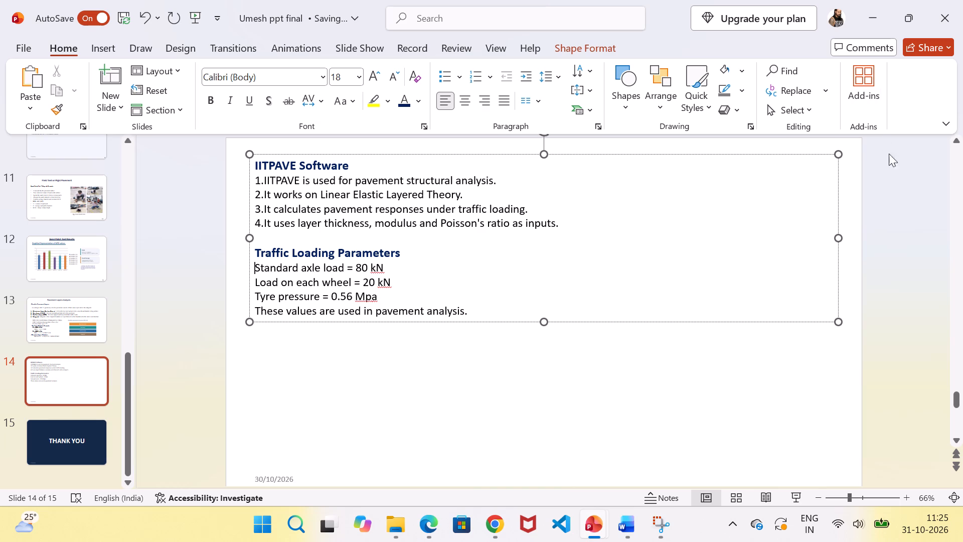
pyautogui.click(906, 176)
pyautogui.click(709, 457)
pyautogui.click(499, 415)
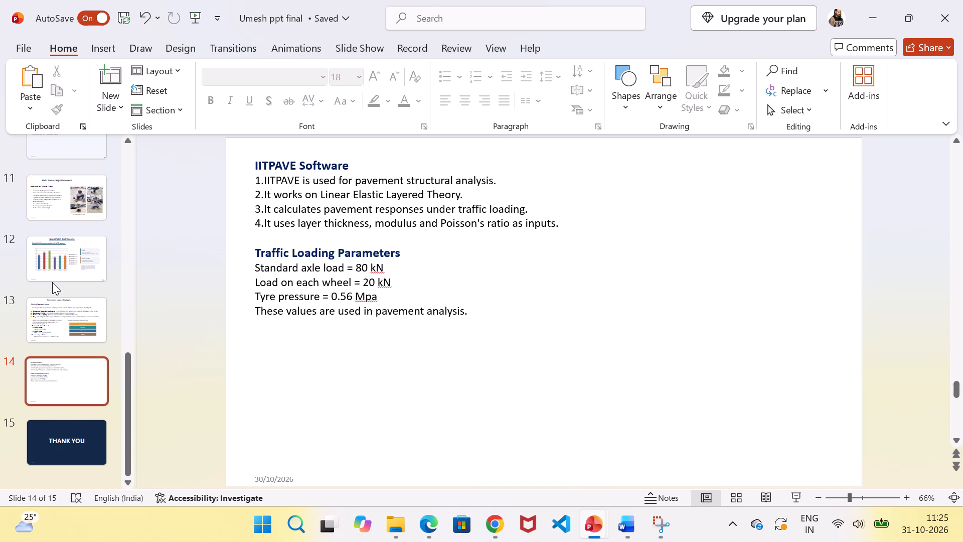
# Go to slide 12 with the Sand Patch Test Results chart.
pyautogui.click(73, 266)
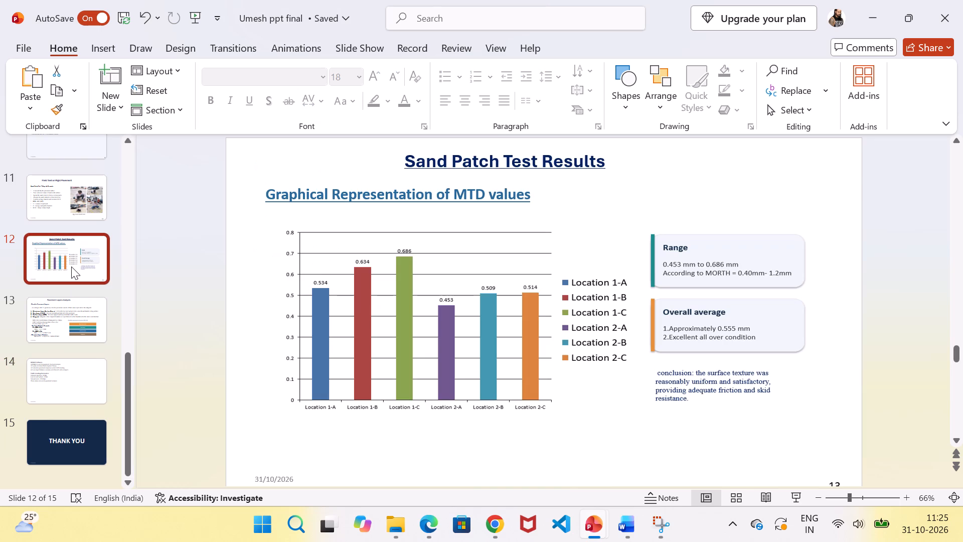
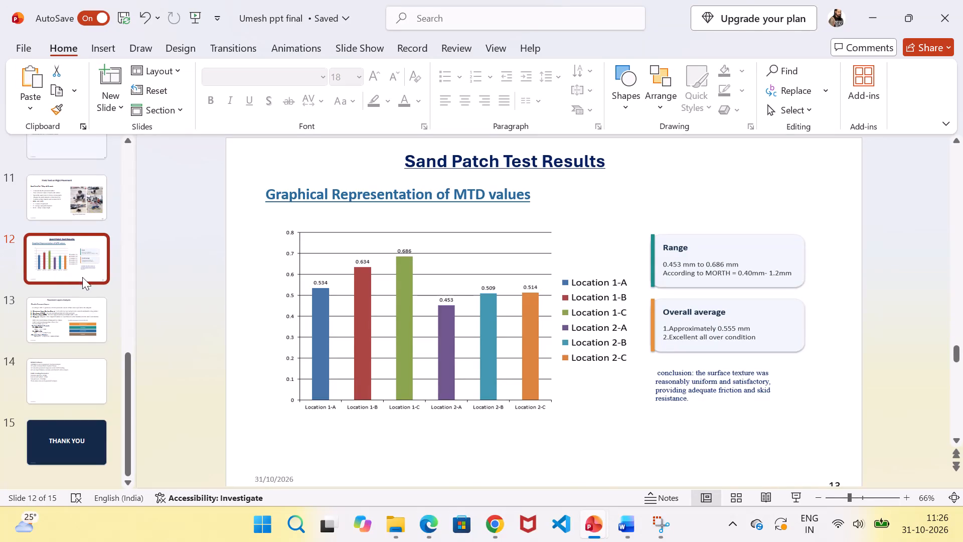
# Review slide 14 and the earlier slides from 12 back to 9, and look over the thumbnails up to slide 1.
pyautogui.click(54, 369)
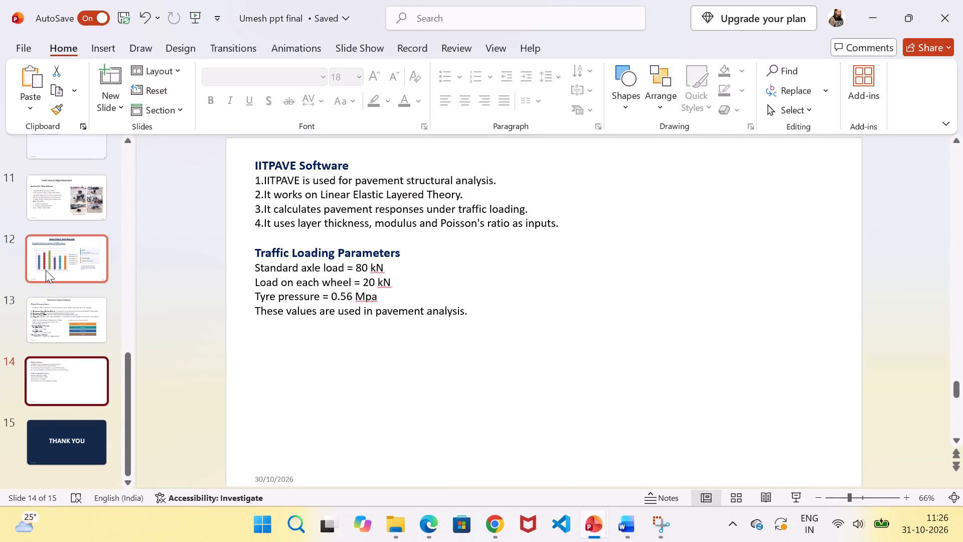
pyautogui.click(48, 246)
pyautogui.click(54, 206)
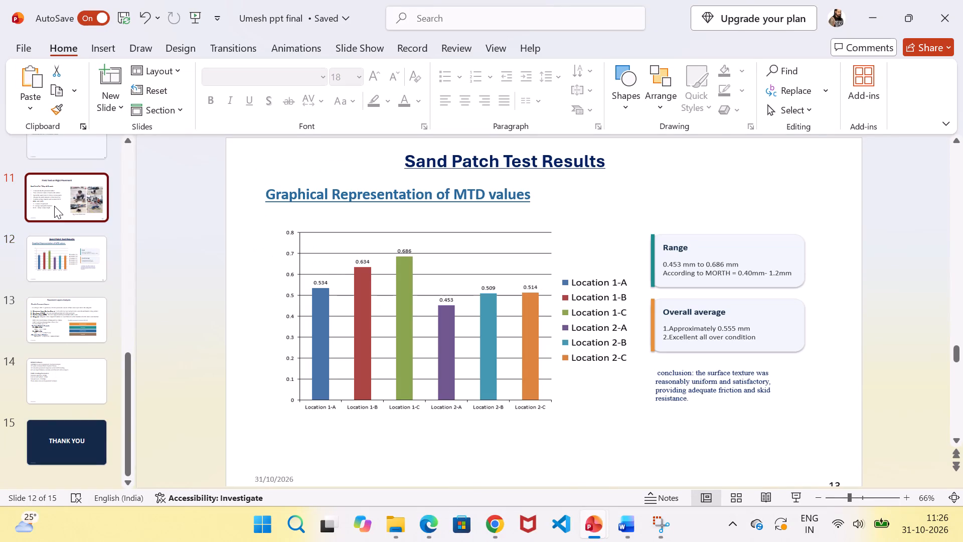
pyautogui.scroll(2, 54, 206)
pyautogui.click(54, 206)
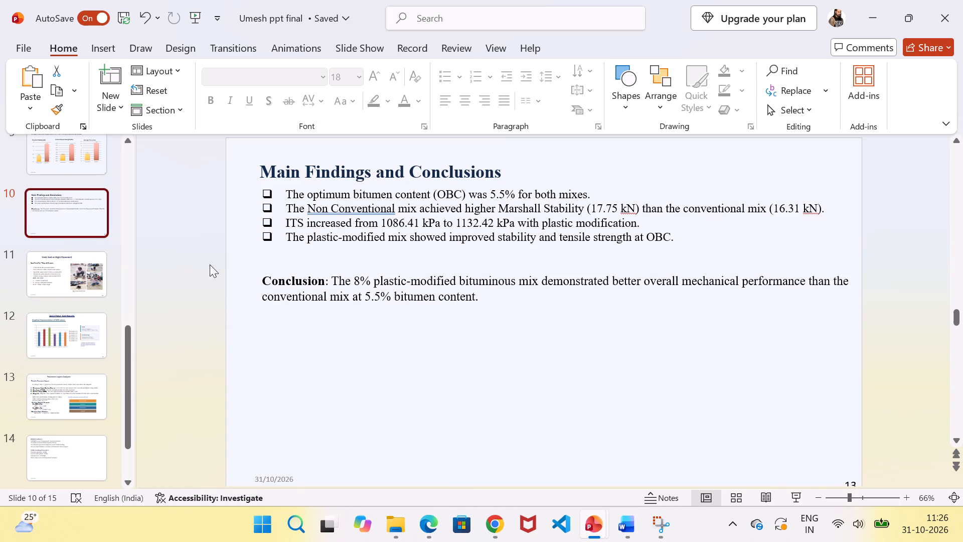
pyautogui.click(70, 169)
pyautogui.scroll(2, 70, 169)
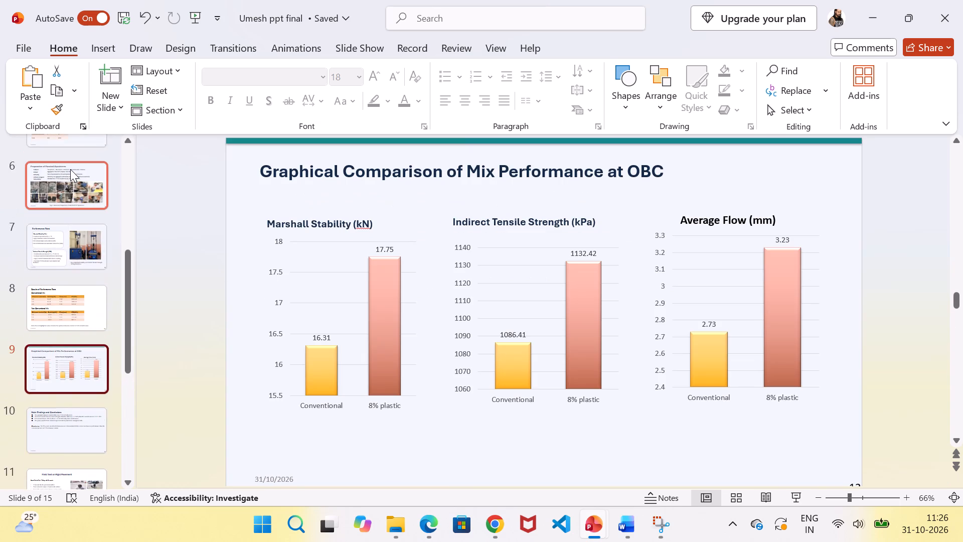
pyautogui.scroll(5, 70, 169)
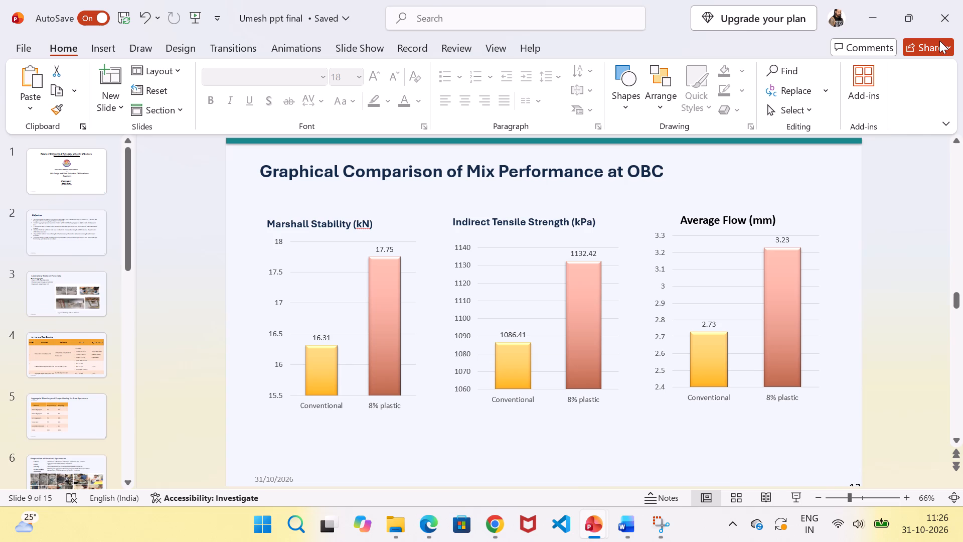
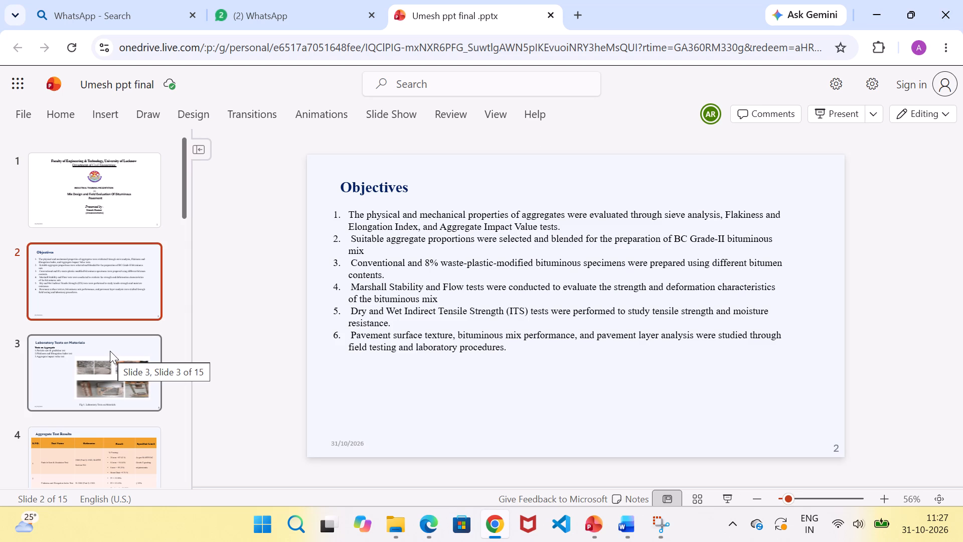
# Review the slides in order from slide 3, Laboratory Tests on Materials, to slide 12, Sand Patch Test Results.
pyautogui.scroll(-2, 110, 369)
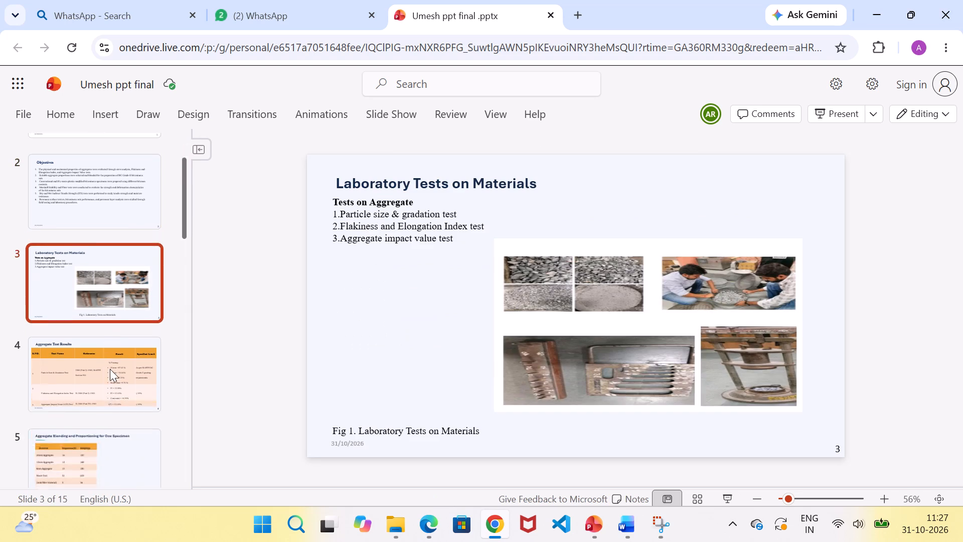
pyautogui.click(101, 329)
pyautogui.scroll(-1, 101, 329)
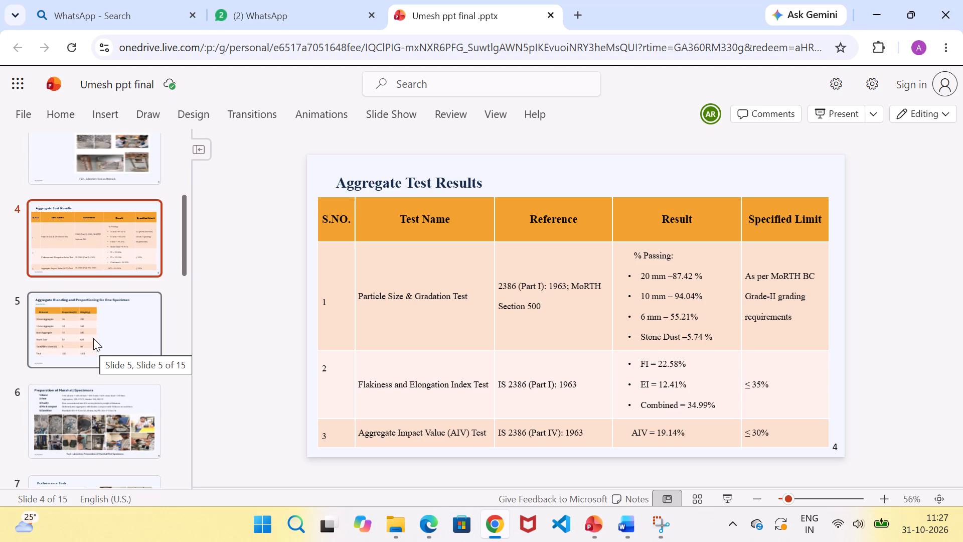
pyautogui.scroll(-2, 93, 338)
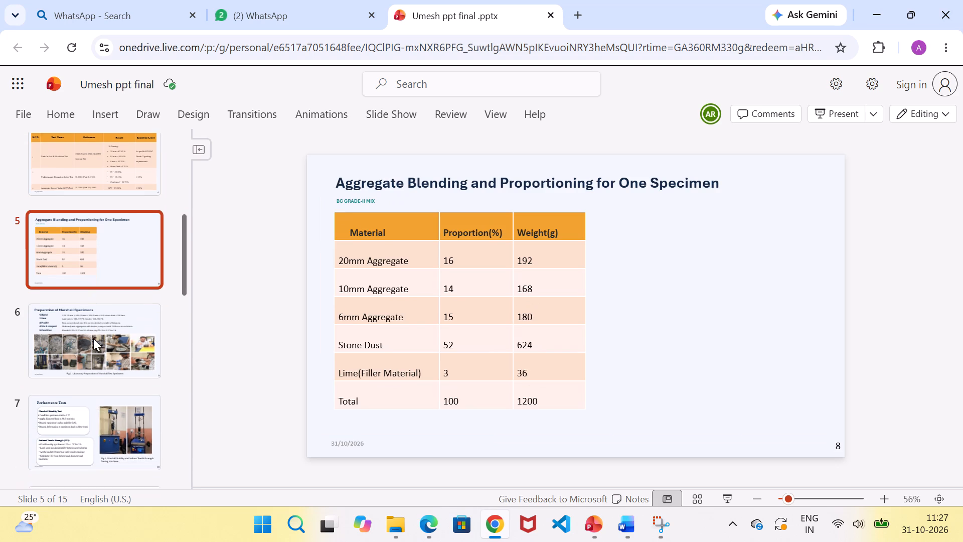
pyautogui.click(87, 295)
pyautogui.scroll(-1, 87, 295)
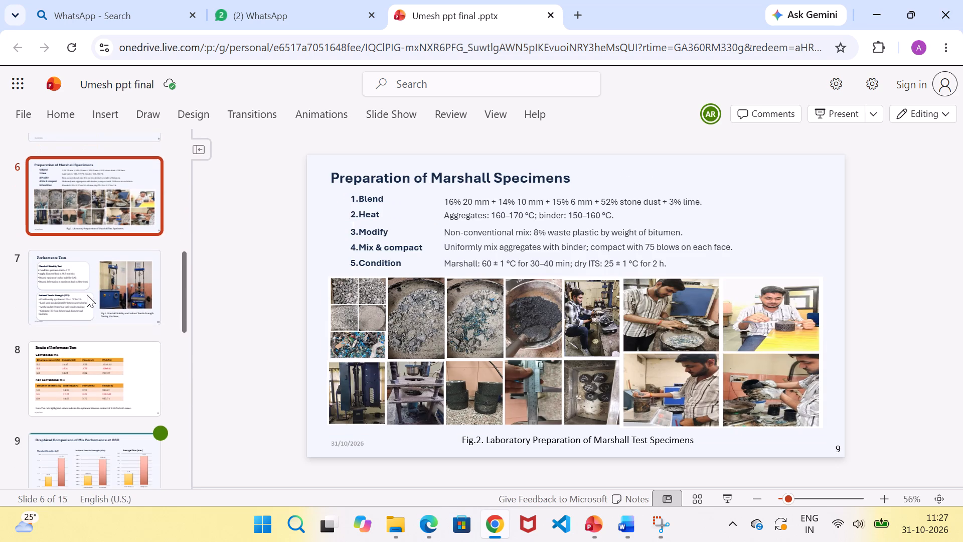
pyautogui.click(87, 295)
pyautogui.scroll(-2, 87, 295)
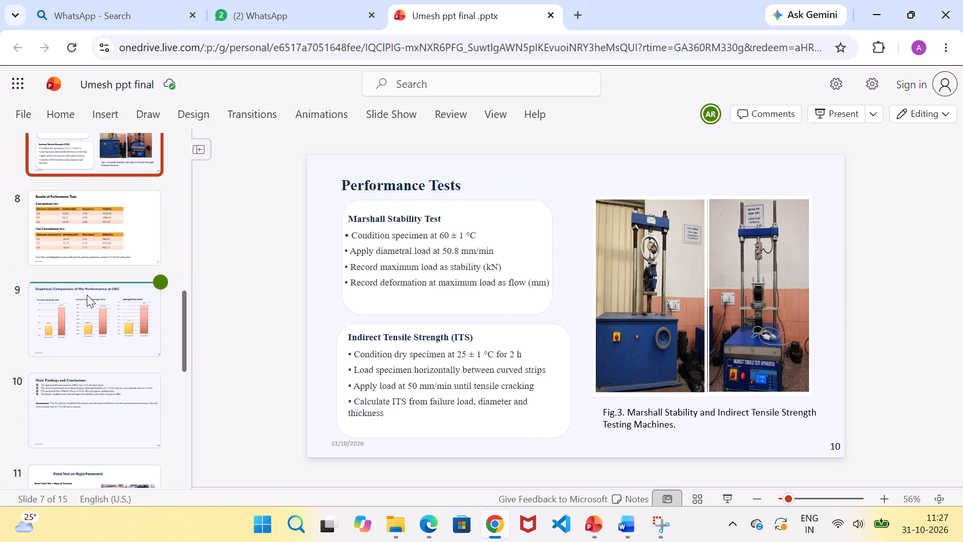
pyautogui.click(87, 295)
pyautogui.scroll(-2, 87, 295)
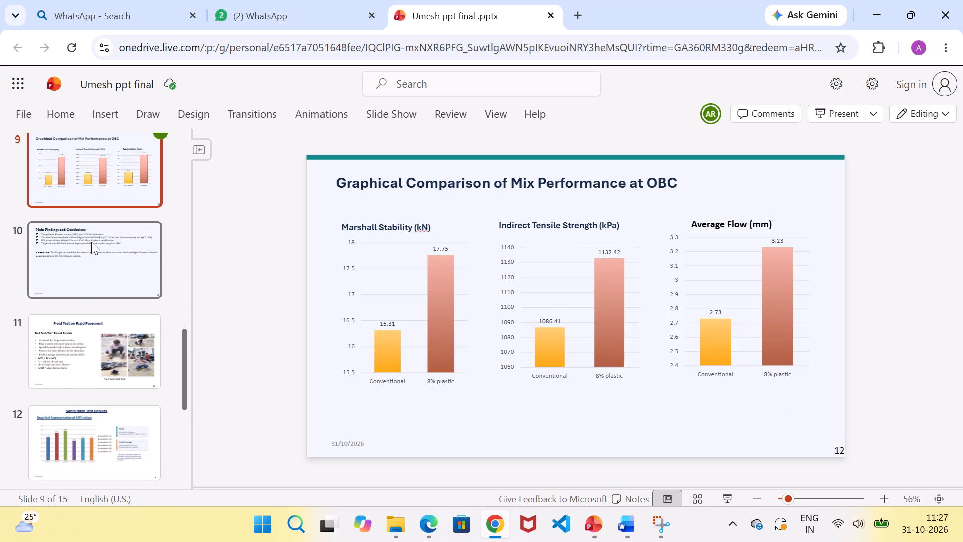
pyautogui.click(91, 242)
pyautogui.click(90, 359)
pyautogui.scroll(-1, 90, 359)
pyautogui.click(90, 359)
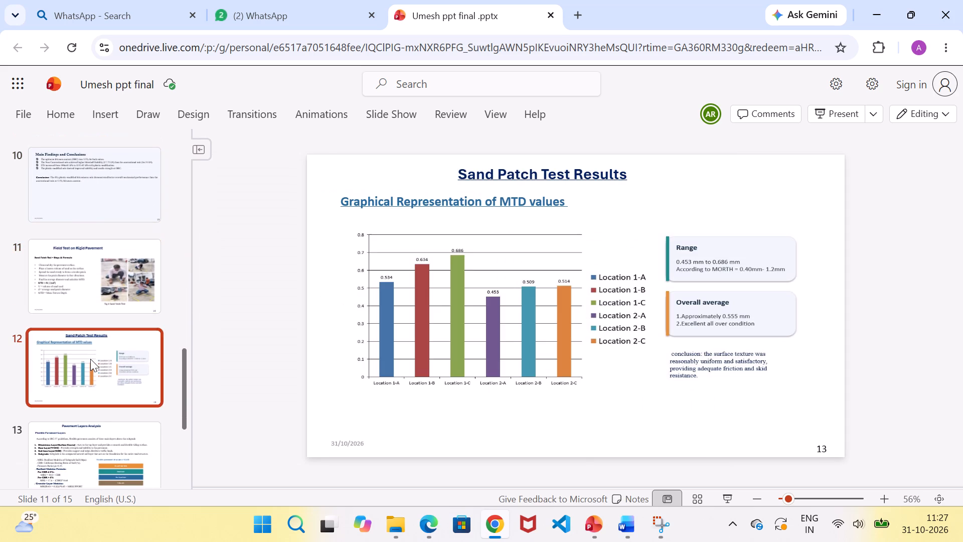
pyautogui.scroll(-2, 90, 359)
pyautogui.click(90, 366)
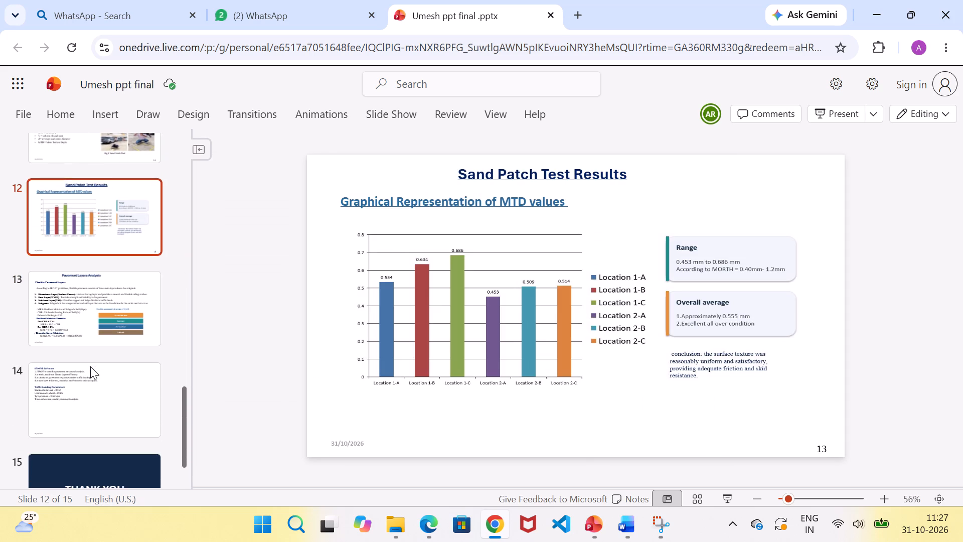
# Compare slide 13, Pavement Layers Analysis, with slide 14, IITPAVE Software and Traffic Loading Parameters.
pyautogui.click(84, 325)
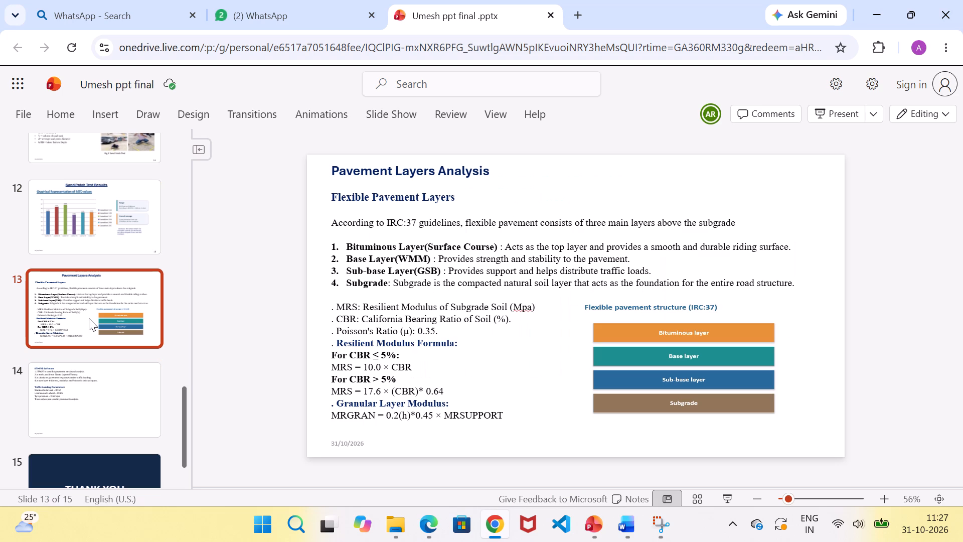
pyautogui.click(98, 391)
pyautogui.click(124, 313)
pyautogui.click(53, 406)
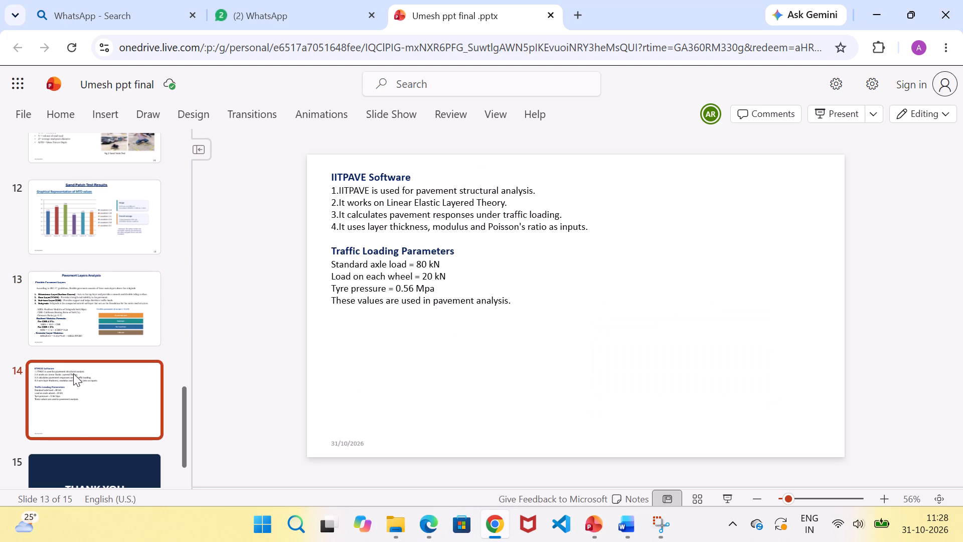
pyautogui.scroll(-2, 73, 373)
pyautogui.click(88, 247)
pyautogui.click(85, 301)
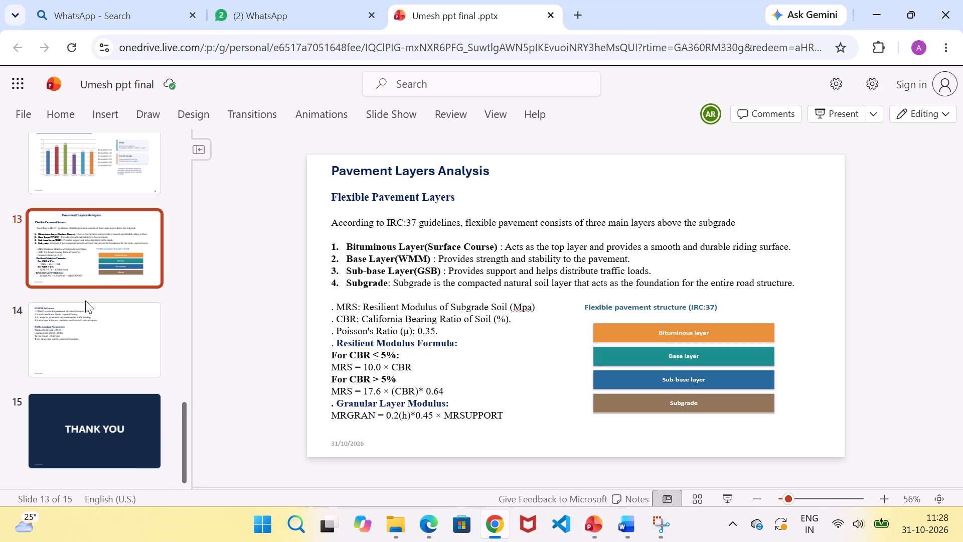
pyautogui.click(88, 346)
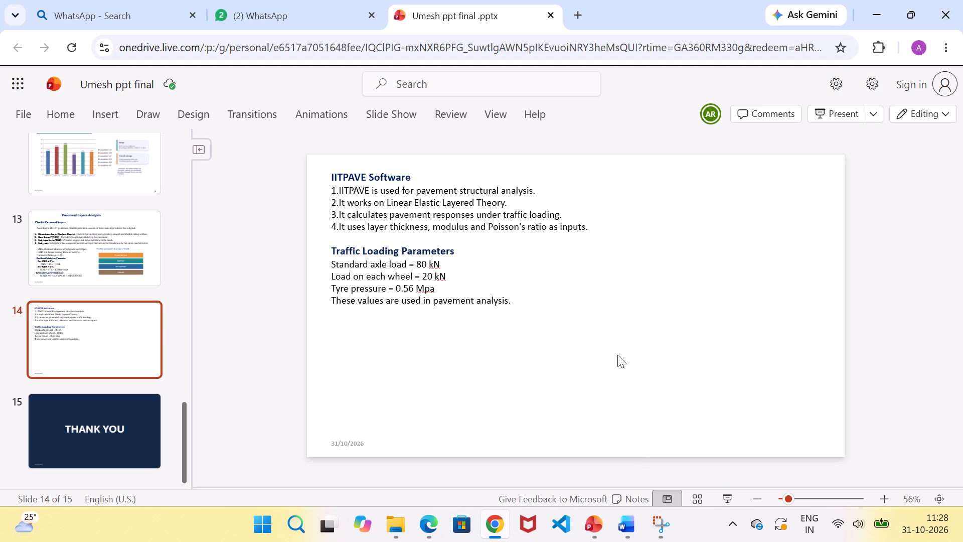
# Go back through the slides from 14 to the title slide, checking each one's layout and footer.
pyautogui.scroll(12, 617, 355)
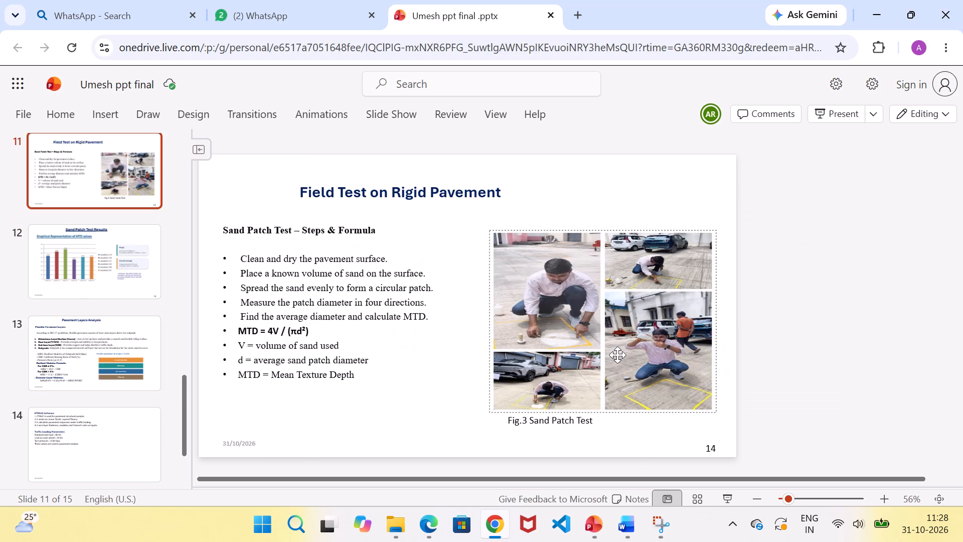
pyautogui.scroll(18, 617, 355)
pyautogui.scroll(5, 617, 355)
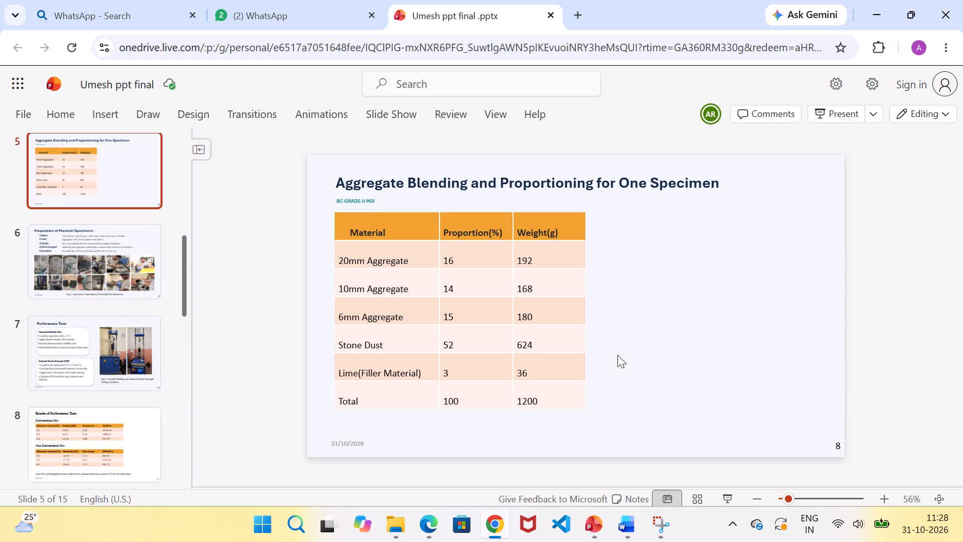
pyautogui.scroll(12, 617, 355)
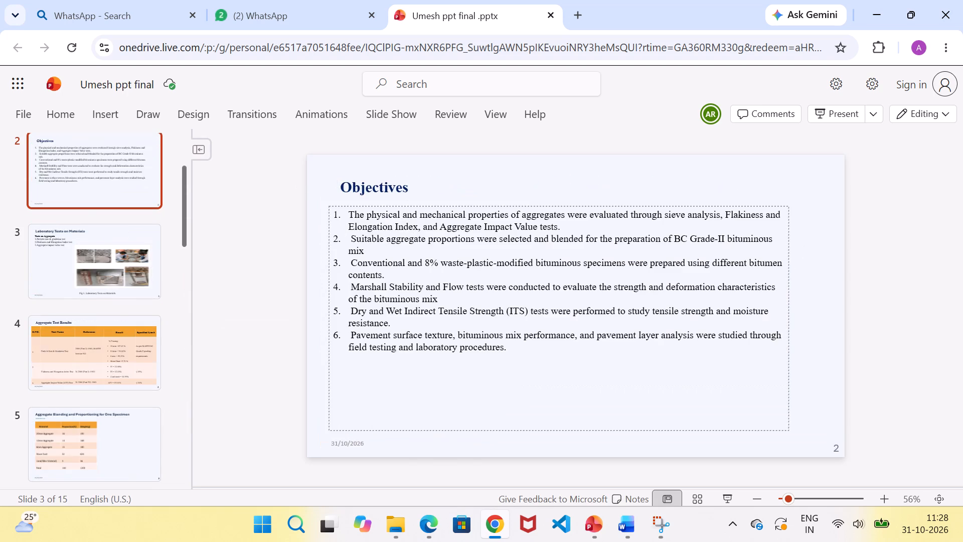
pyautogui.scroll(8, 617, 355)
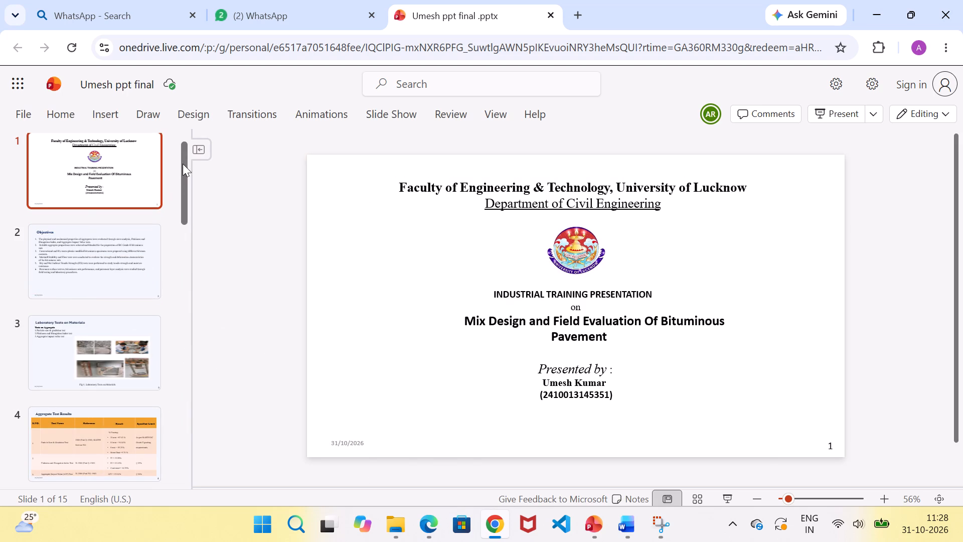
# Look over the slide thumbnails down to the last slides and open slide 10, Main Findings and Conclusions, for checking.
pyautogui.scroll(-6, 121, 290)
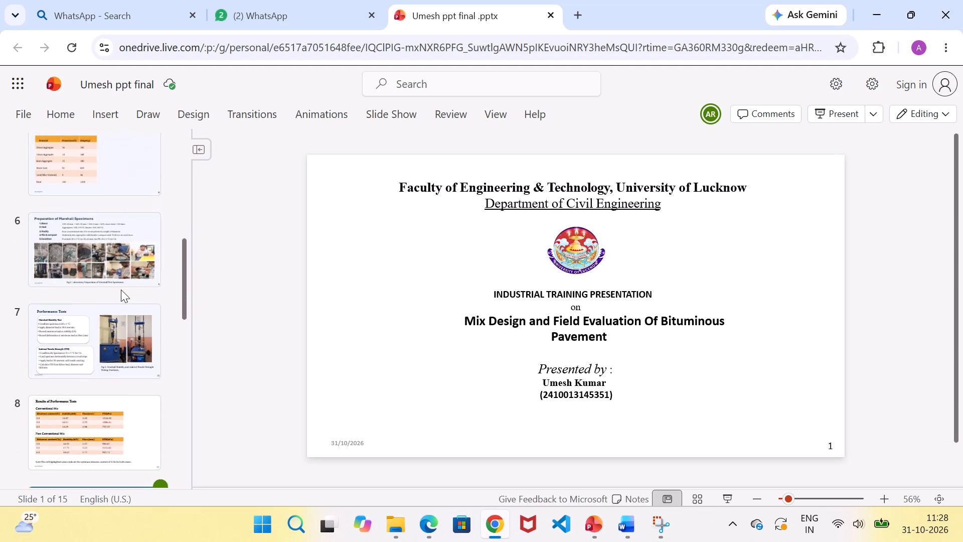
pyautogui.scroll(-5, 121, 290)
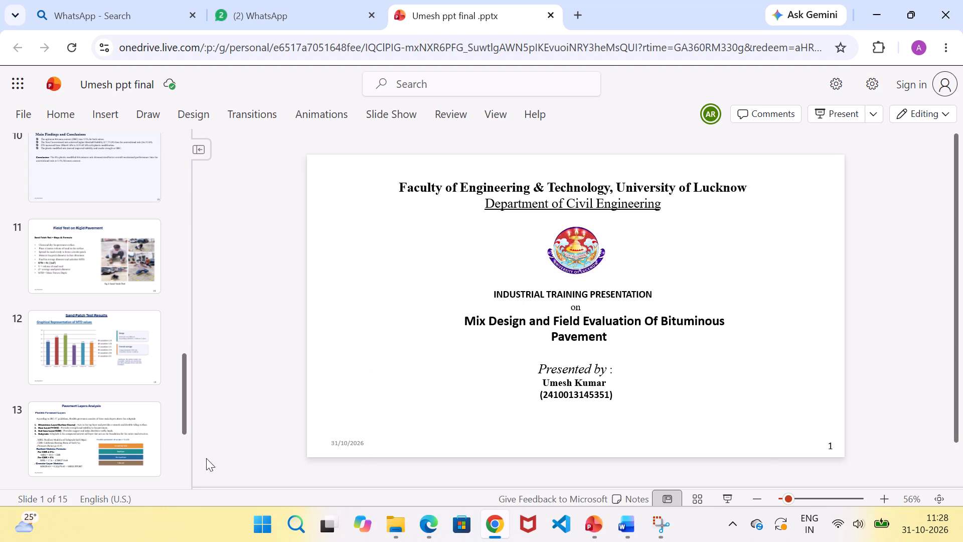
pyautogui.scroll(-1, 133, 304)
pyautogui.scroll(1, 133, 304)
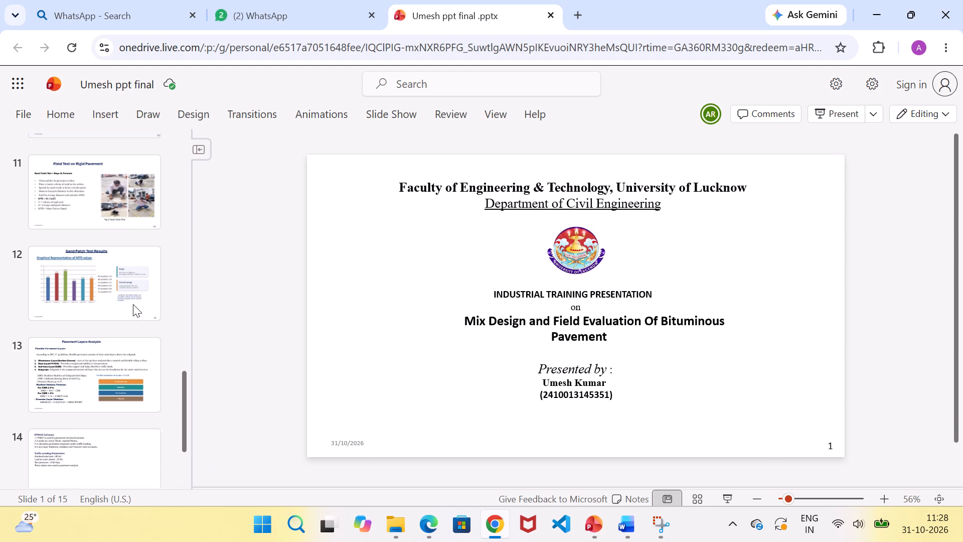
pyautogui.scroll(1, 133, 304)
pyautogui.click(104, 189)
pyautogui.click(96, 214)
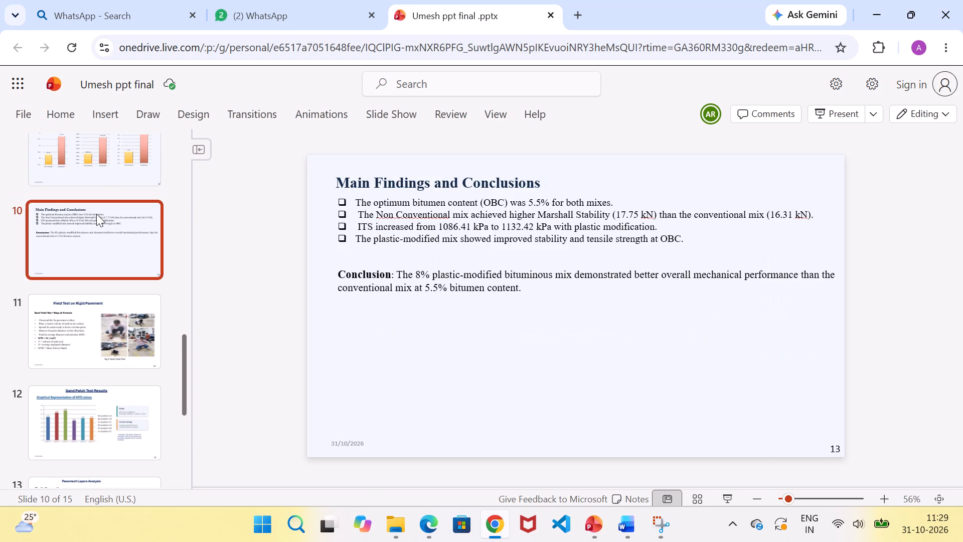
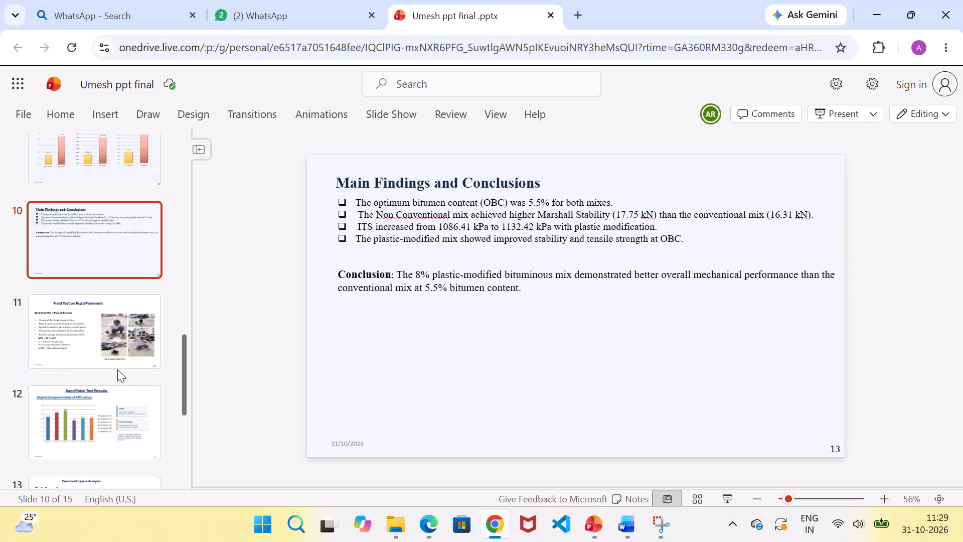
# Review slides 11 to 14, from Field Test on Rigid Pavement to IITPAVE Software, and look over the whole deck's thumbnails.
pyautogui.click(118, 364)
pyautogui.scroll(-1, 126, 361)
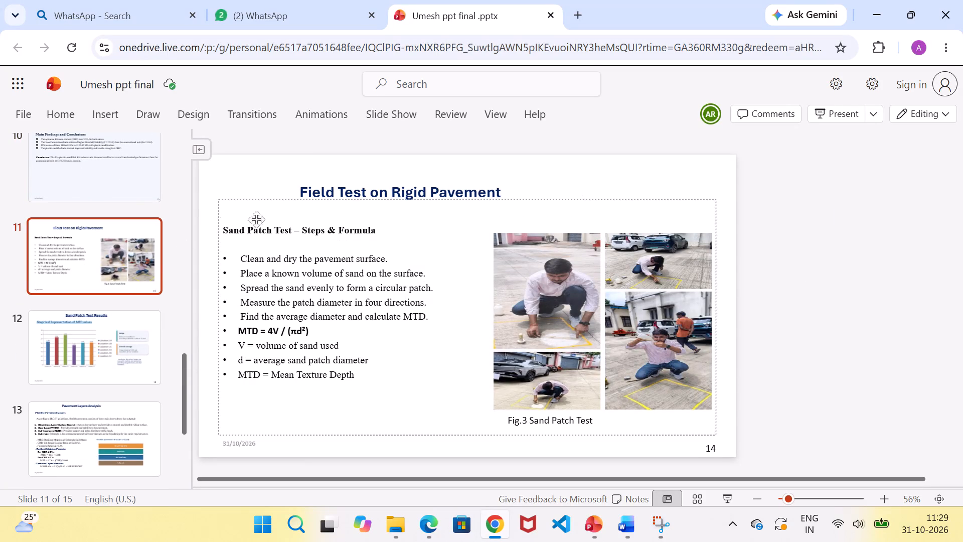
pyautogui.click(52, 326)
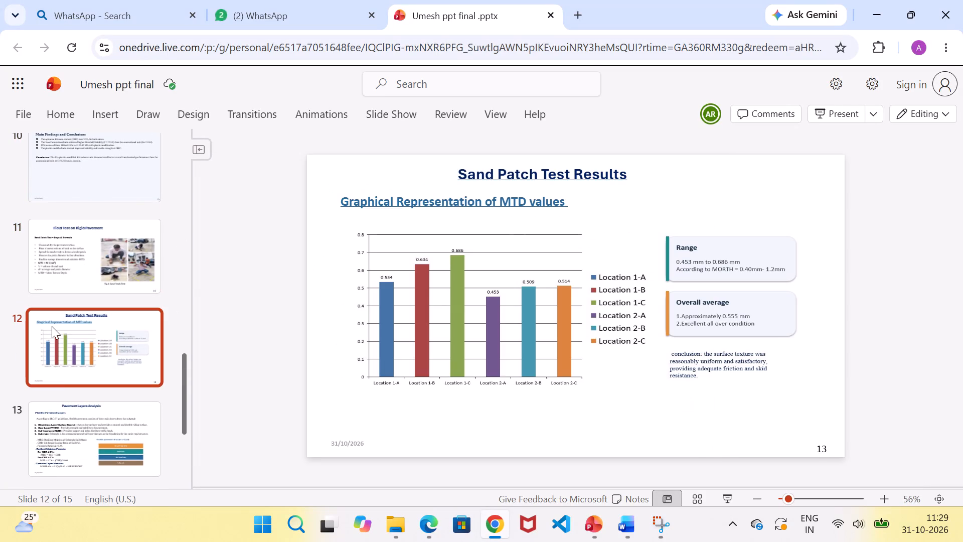
pyautogui.click(61, 406)
pyautogui.scroll(-3, 141, 283)
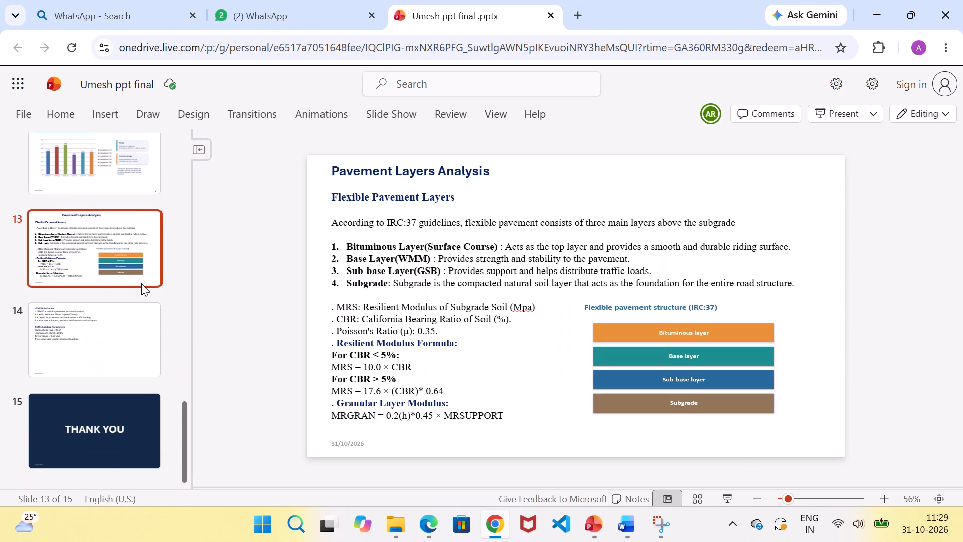
pyautogui.click(120, 323)
pyautogui.scroll(16, 120, 323)
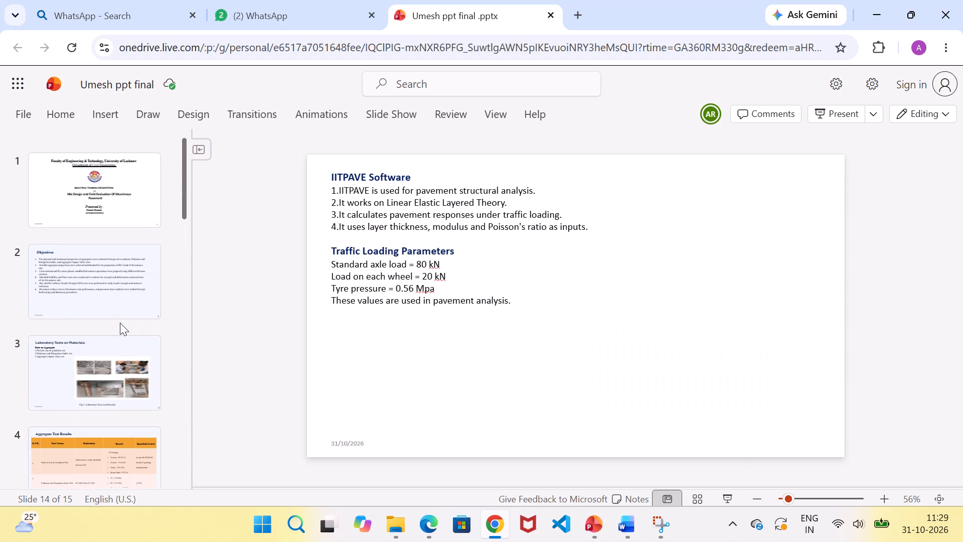
pyautogui.scroll(5, 120, 323)
pyautogui.scroll(-14, 120, 323)
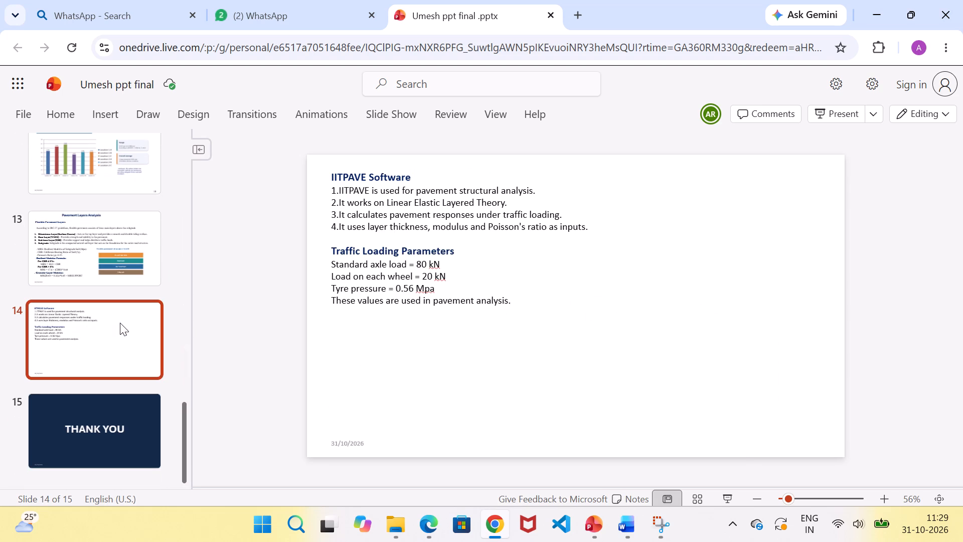